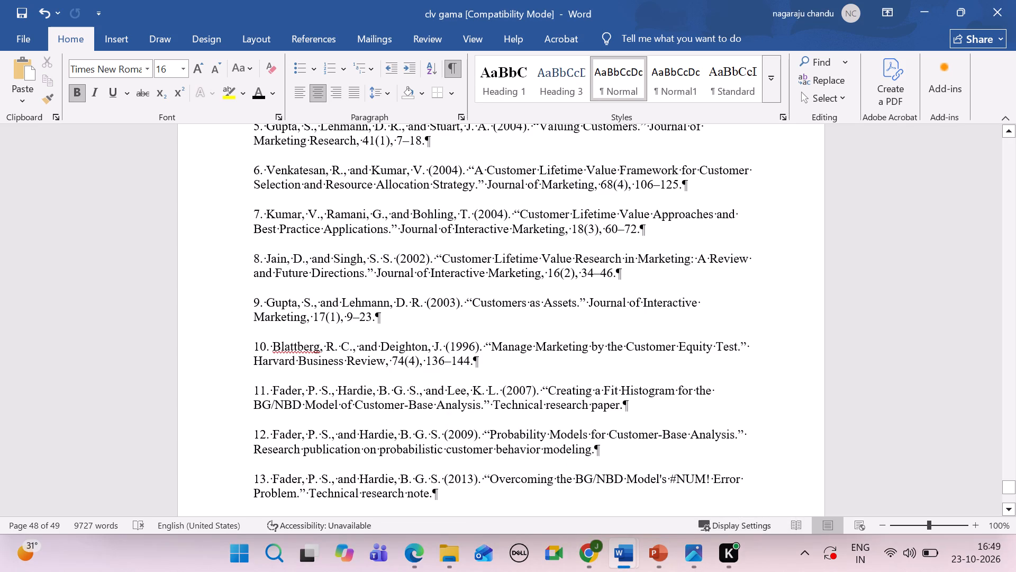
scroll(609, 402, down, 2)
scroll(412, 348, down, 3)
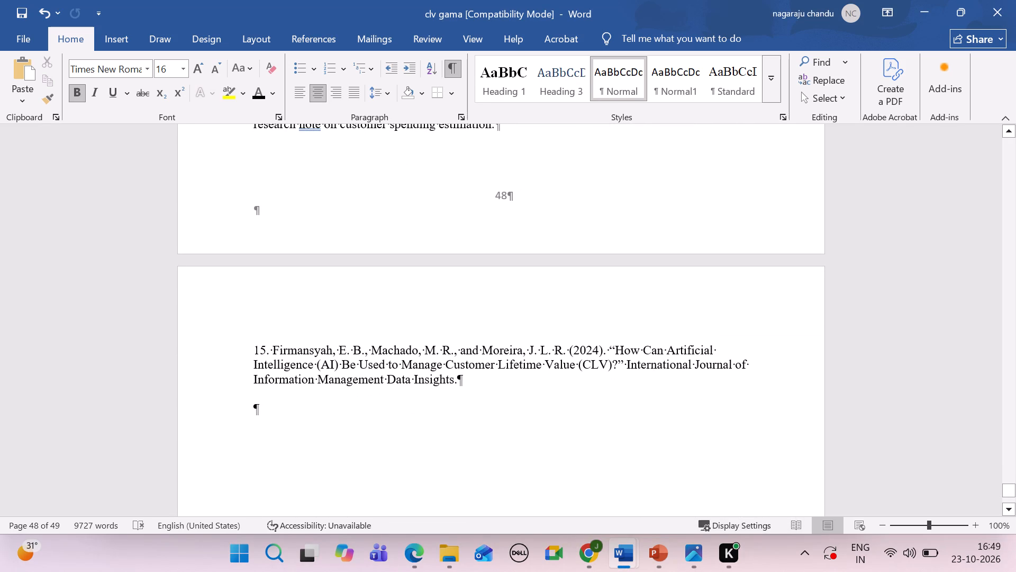
drag(462, 379, 286, 59)
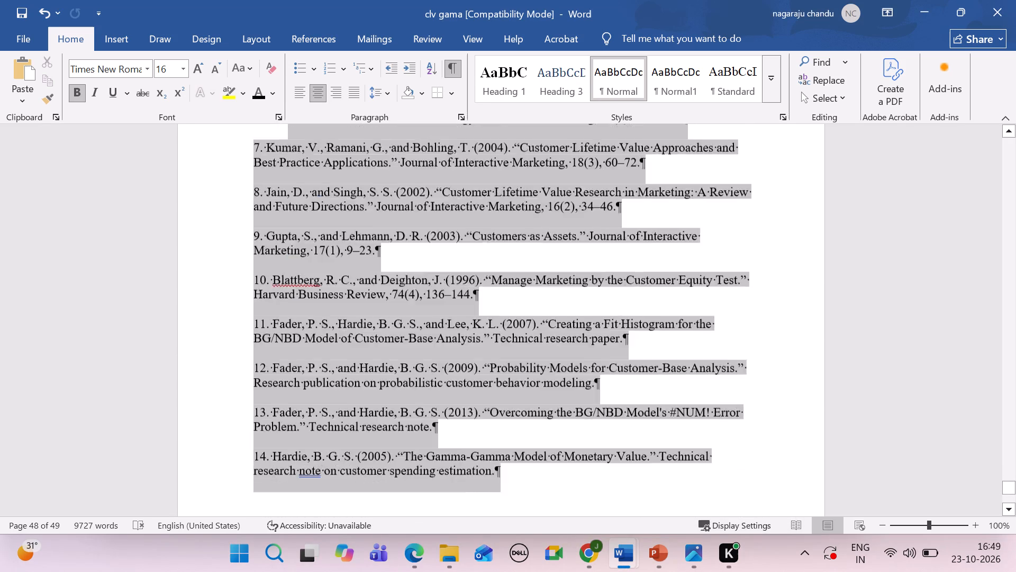
drag(286, 59, 252, 374)
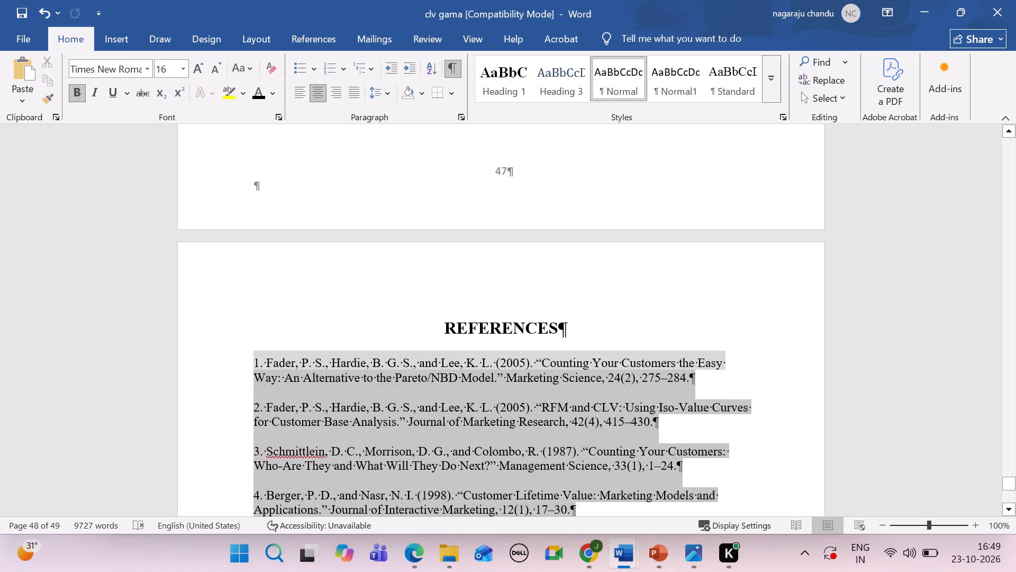
drag(252, 374, 252, 364)
key(BackSpace)
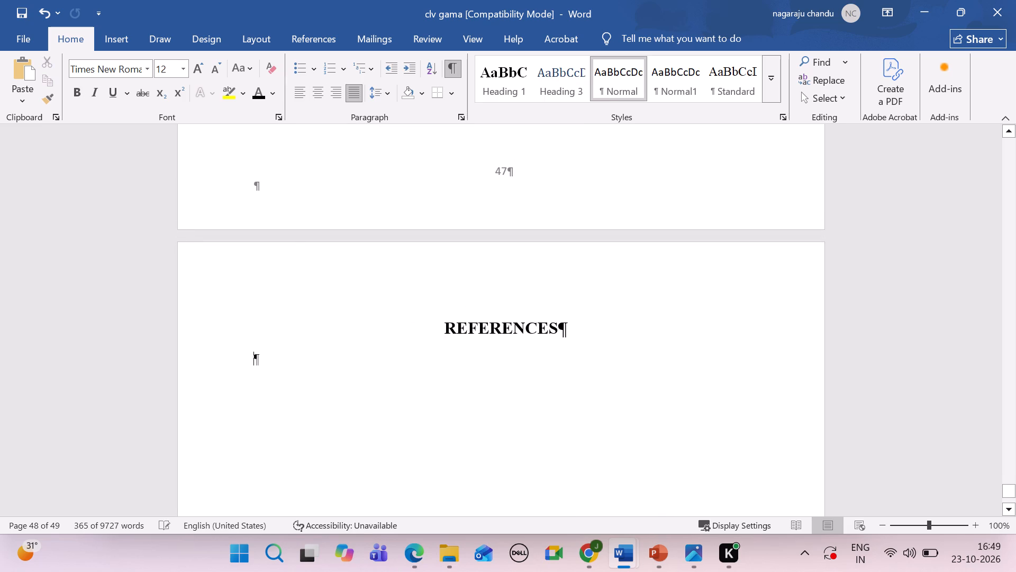
key(ctrl+v)
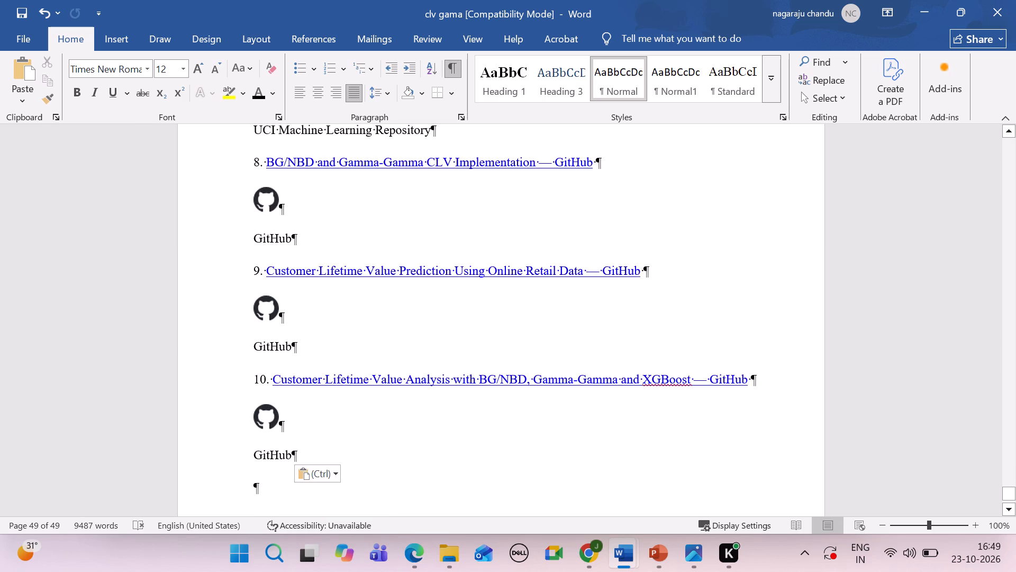
Delete the orange E icon and the ScienceDirect label beneath the first pasted reference.
scroll(252, 364, up, 8)
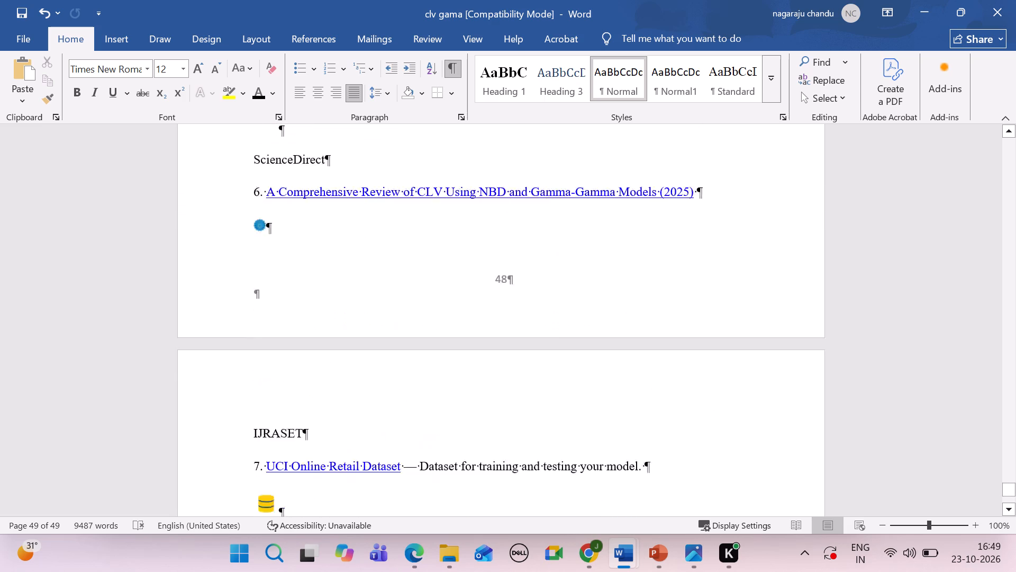
scroll(252, 364, up, 9)
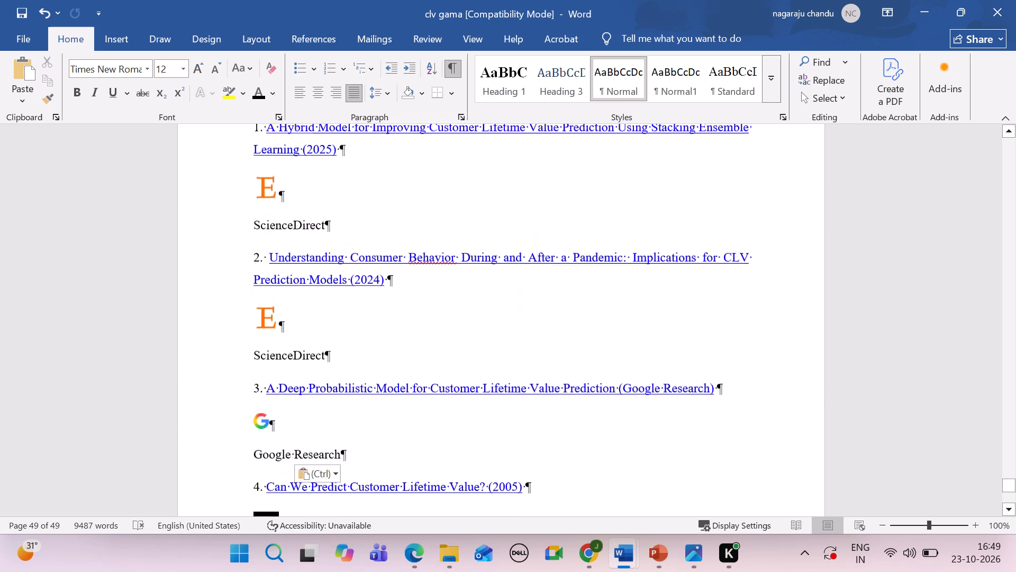
scroll(252, 364, up, 2)
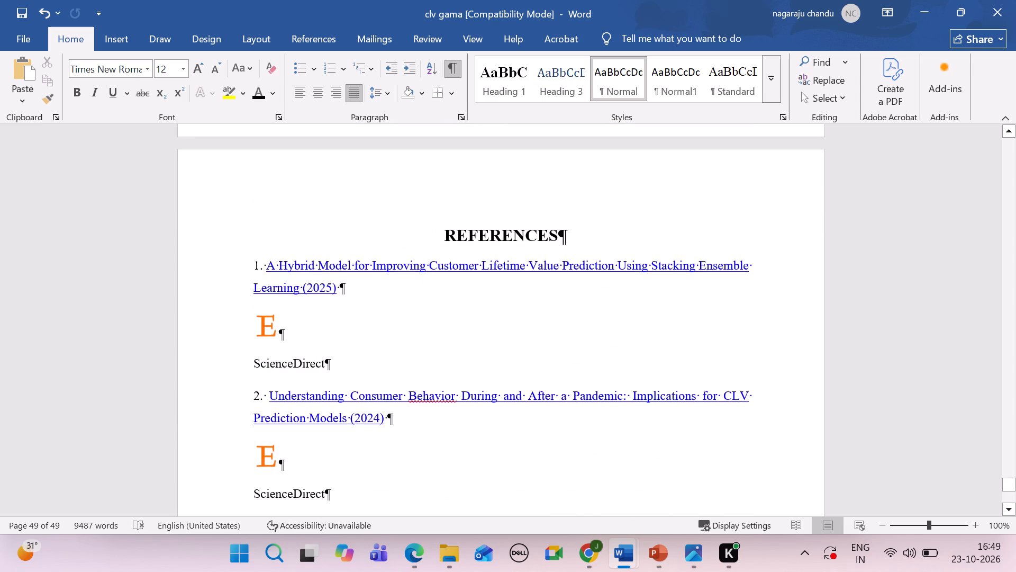
click(295, 334)
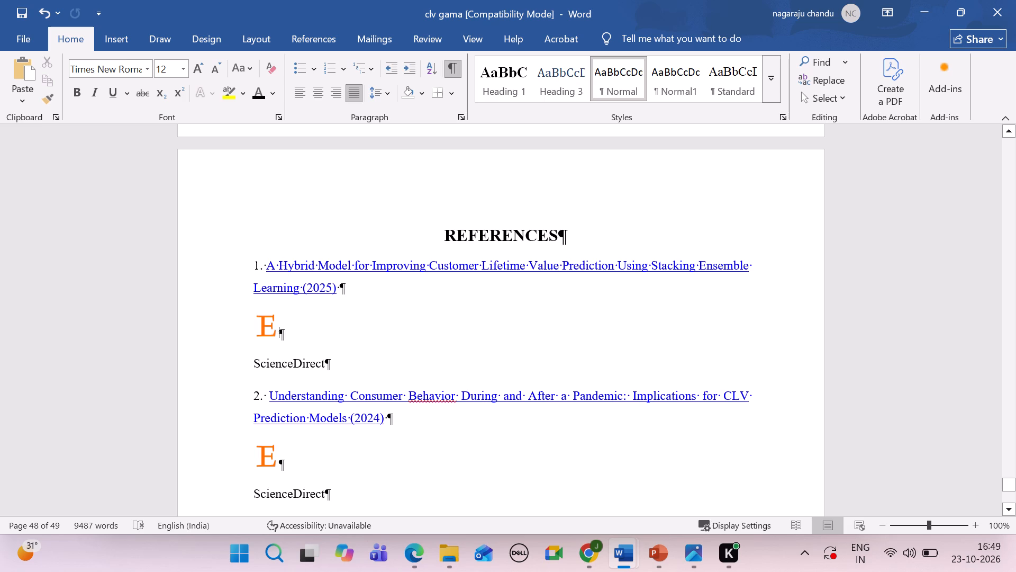
drag(334, 366, 252, 324)
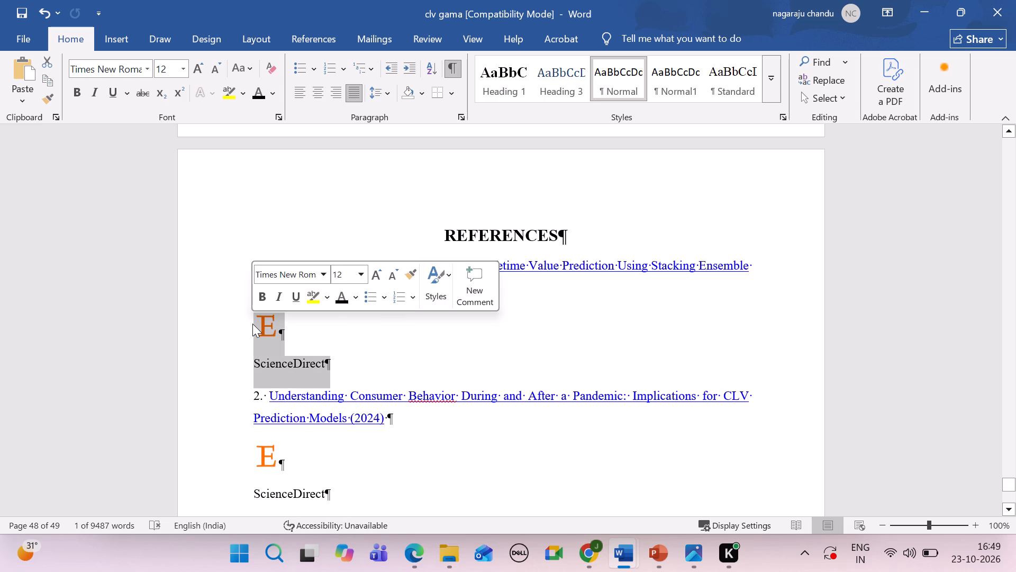
key(BackSpace)
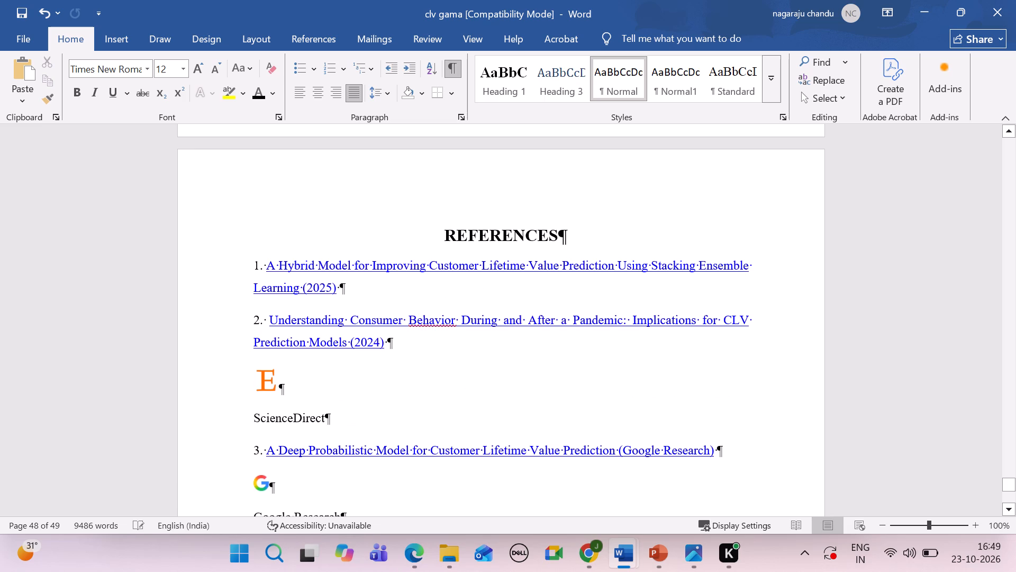
Remove the typed numbers 1 and 2 and the spaces after them from the first two references.
click(266, 321)
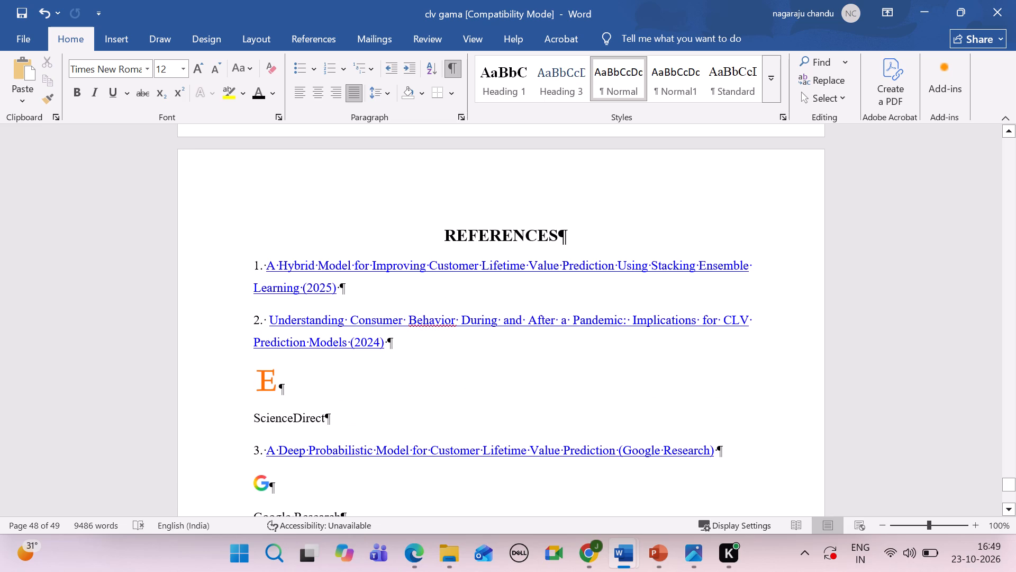
click(269, 316)
key(BackSpace)
key(BackSpace)
key(BackSpace)
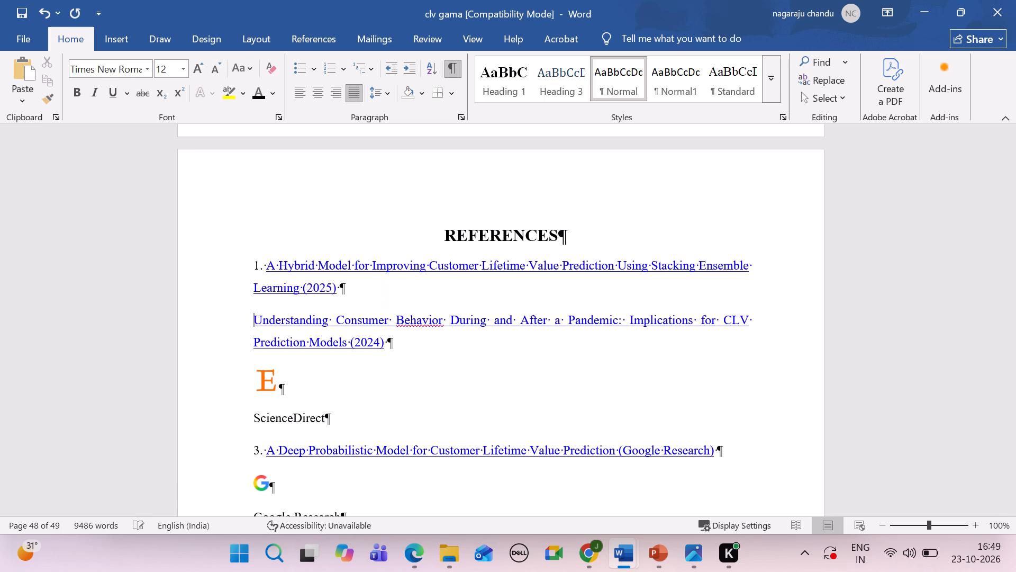
click(264, 265)
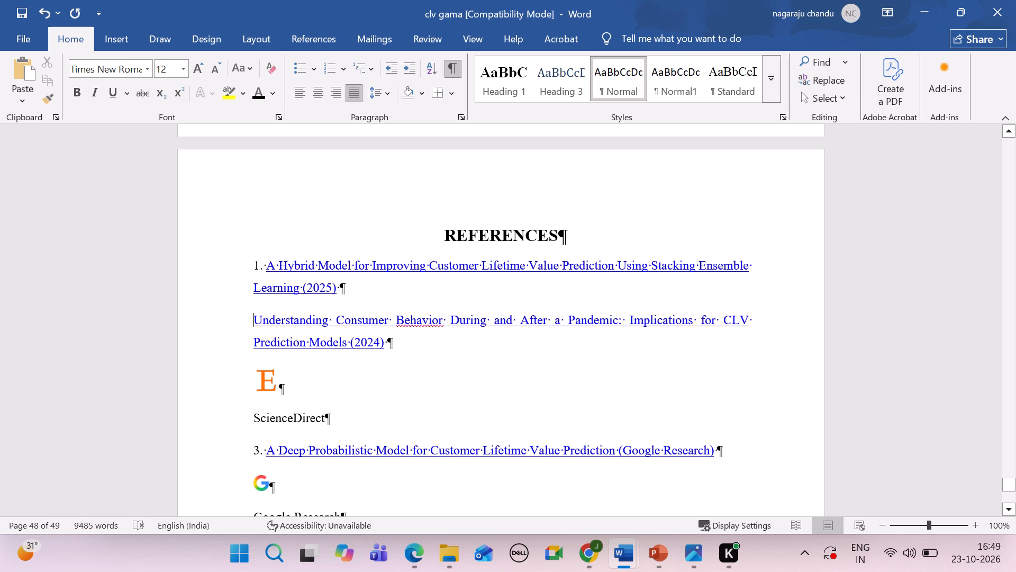
key(BackSpace)
key(BackSpace)
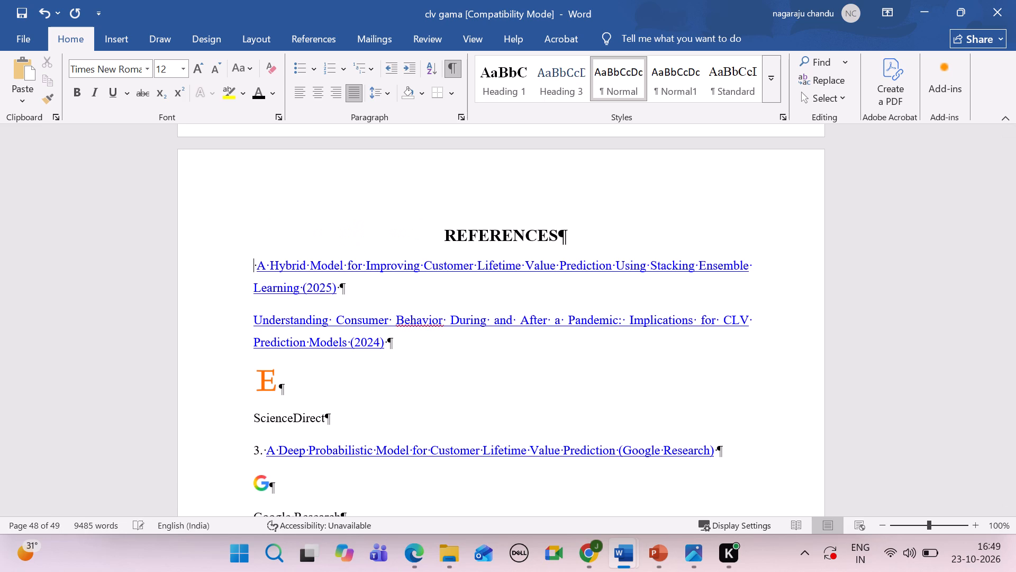
key(Right)
key(BackSpace)
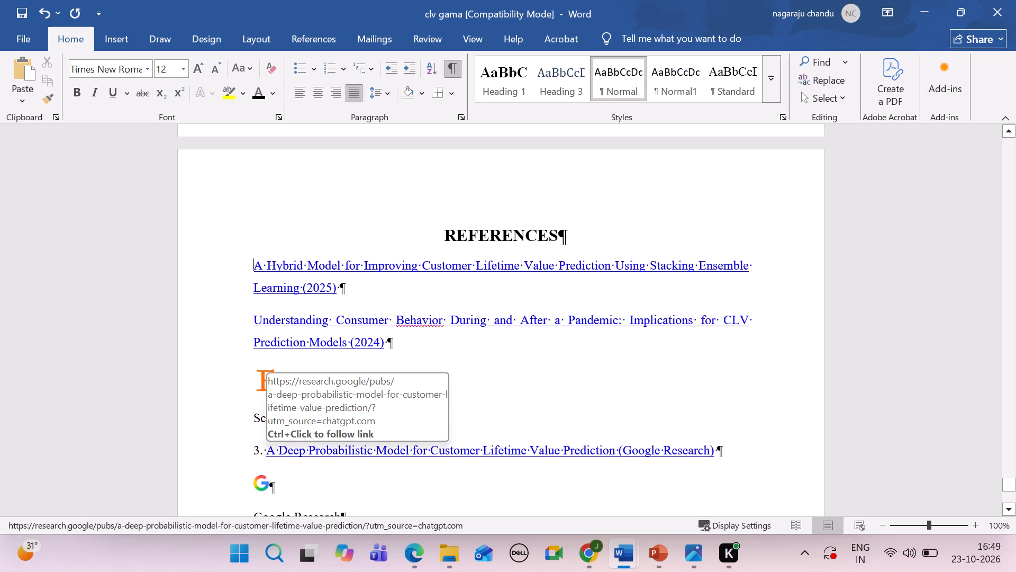
Delete the icons and source labels beneath the second and third references, together with the numbers 3 and 4 that follow.
drag(266, 448, 255, 394)
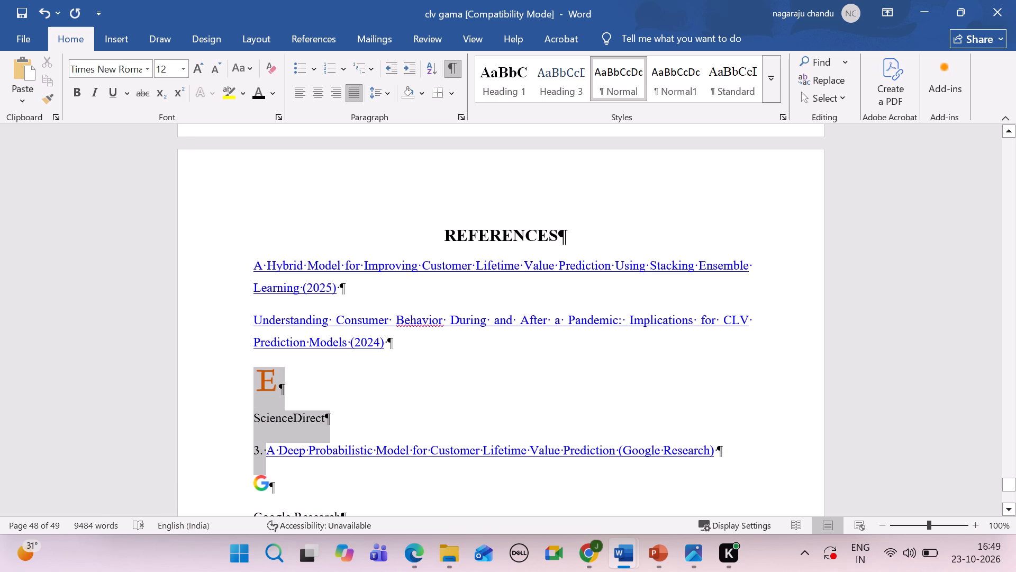
drag(255, 394, 255, 392)
key(BackSpace)
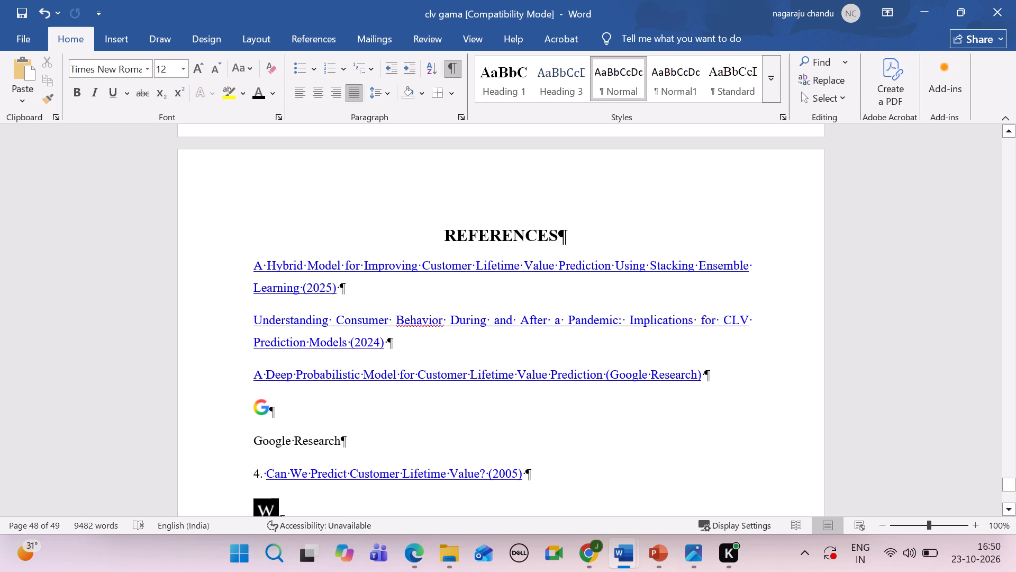
drag(264, 475, 267, 403)
key(BackSpace)
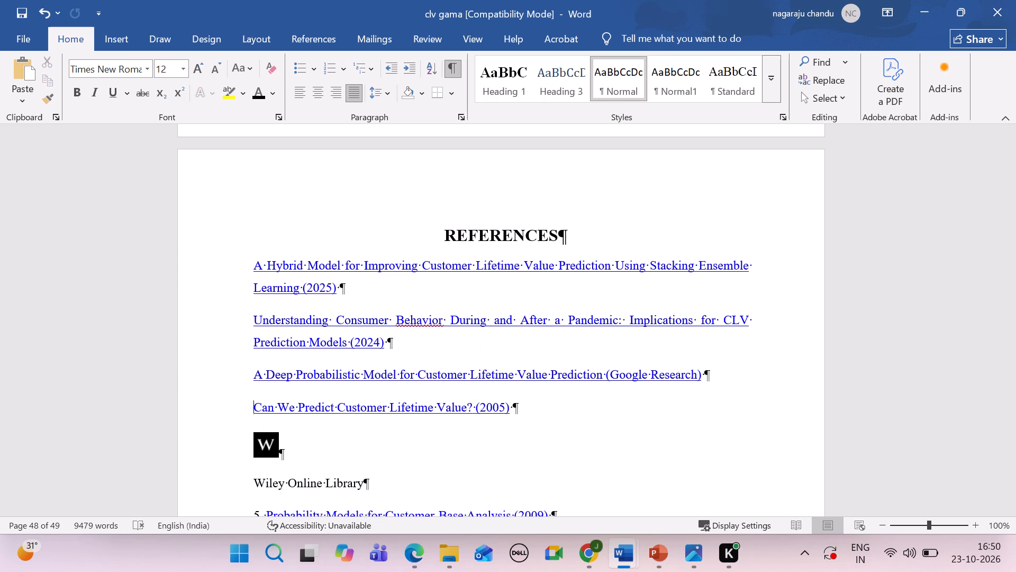
Delete the GitHub icon and label beneath the tenth reference, and remove the number 10 in front of its link.
scroll(267, 403, down, 6)
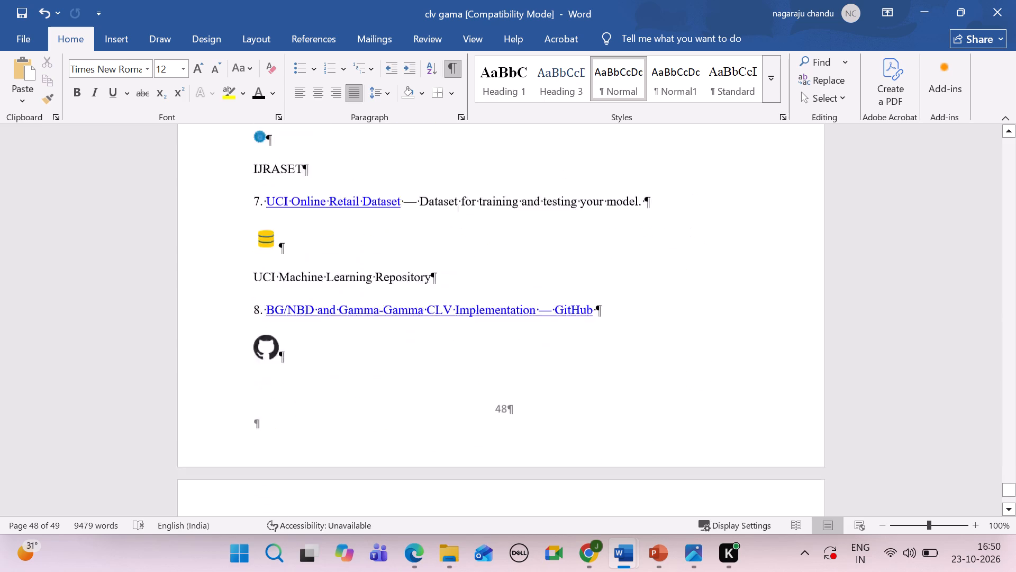
scroll(267, 403, down, 3)
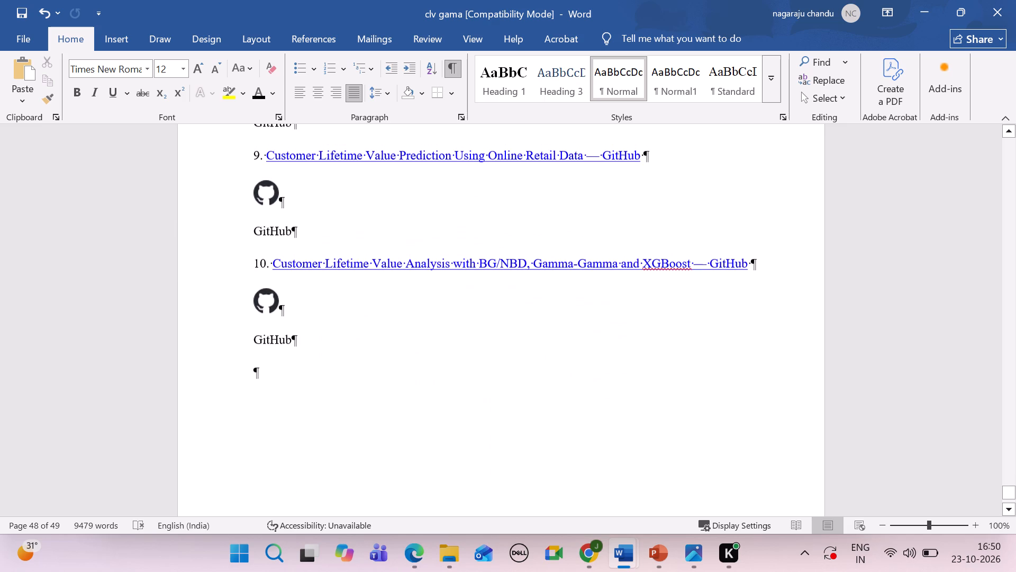
drag(300, 342, 256, 328)
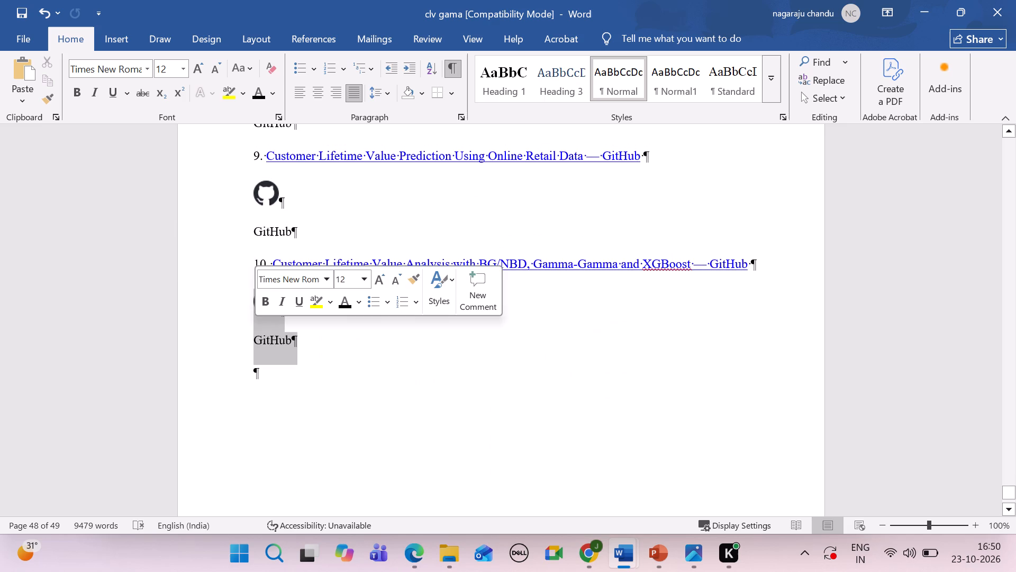
key(BackSpace)
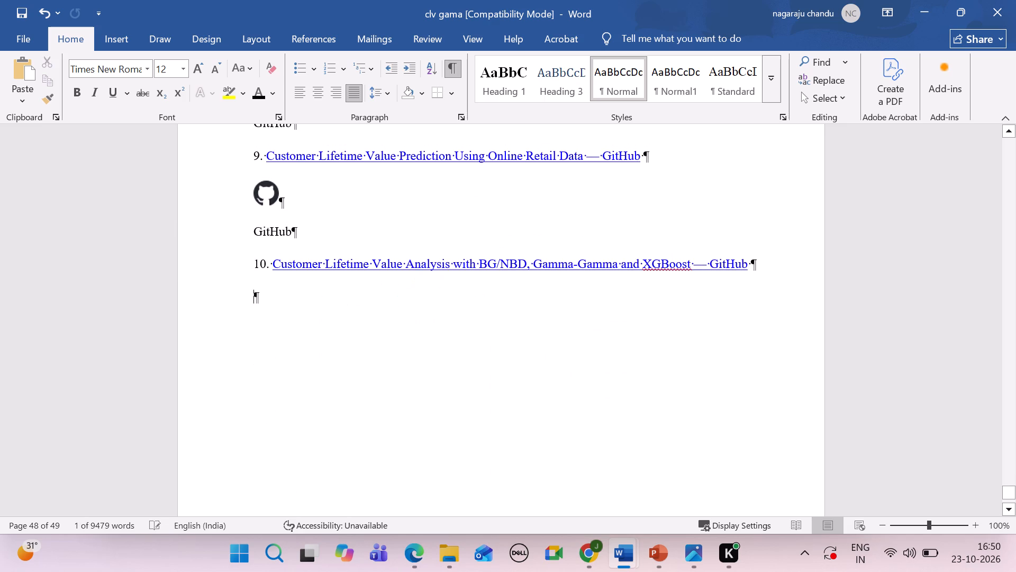
click(272, 264)
key(BackSpace)
key(BackSpace)
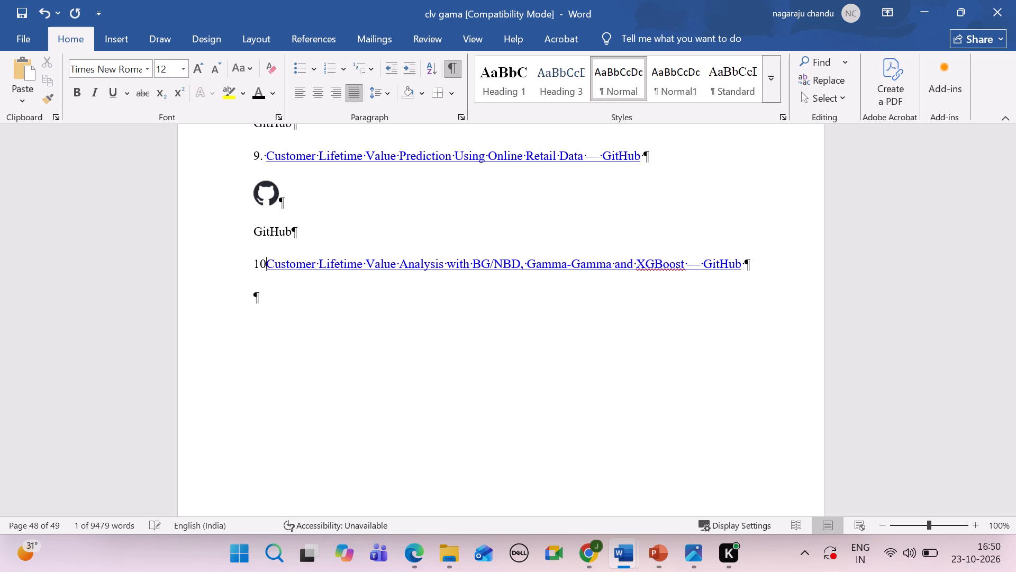
key(BackSpace)
key(BackSpace)
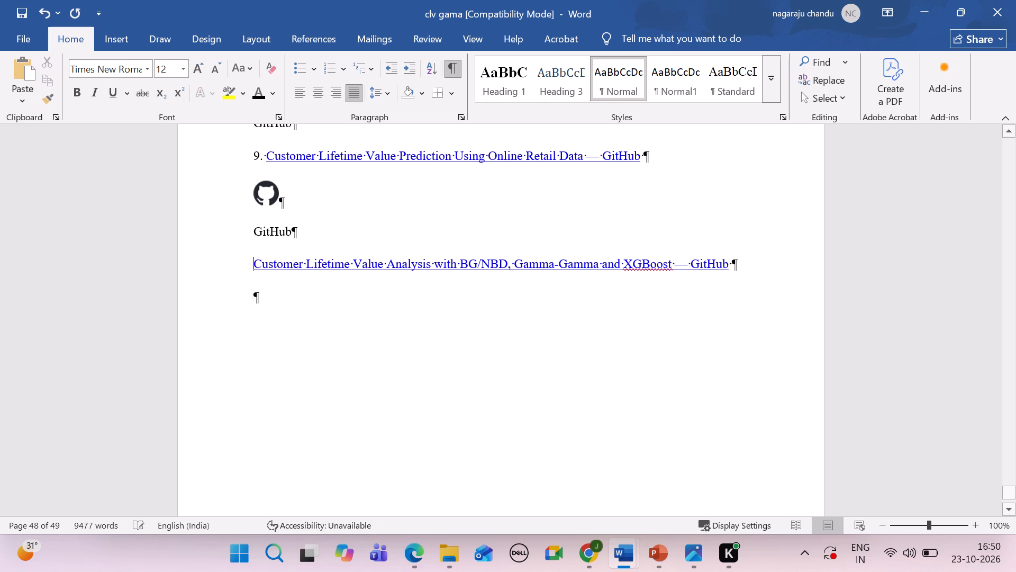
Delete the GitHub icon and label beneath the ninth reference, and remove the number 9 in front of its link.
drag(301, 229, 251, 180)
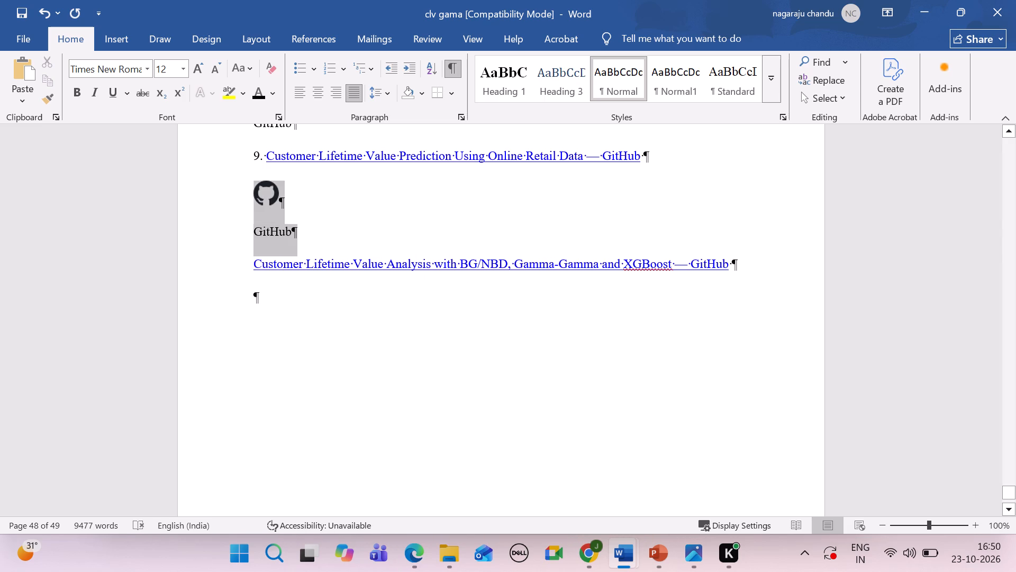
drag(251, 180, 252, 194)
key(BackSpace)
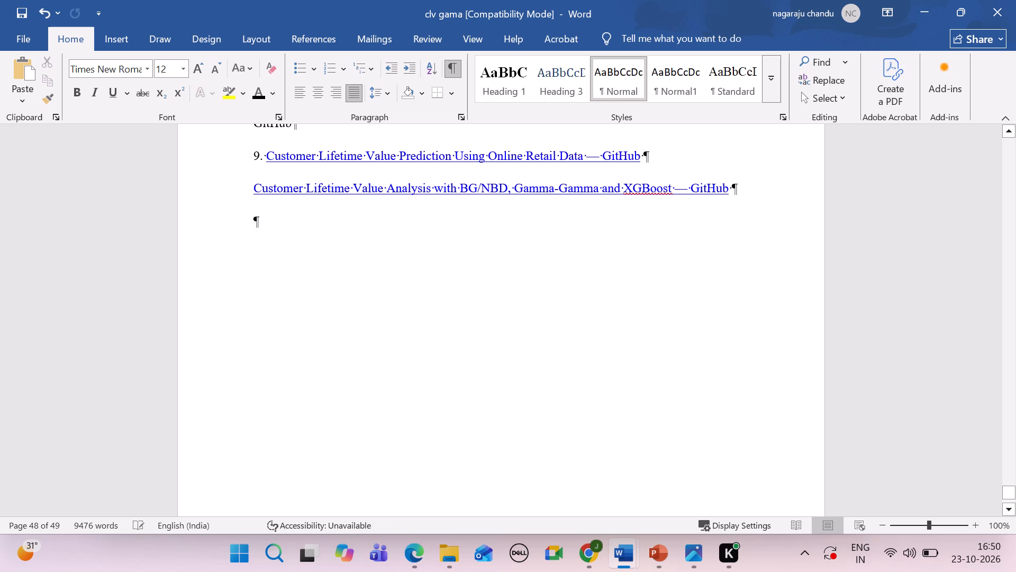
key(Up)
key(Right)
key(Right)
key(Right)
key(BackSpace)
key(BackSpace)
key(BackSpace)
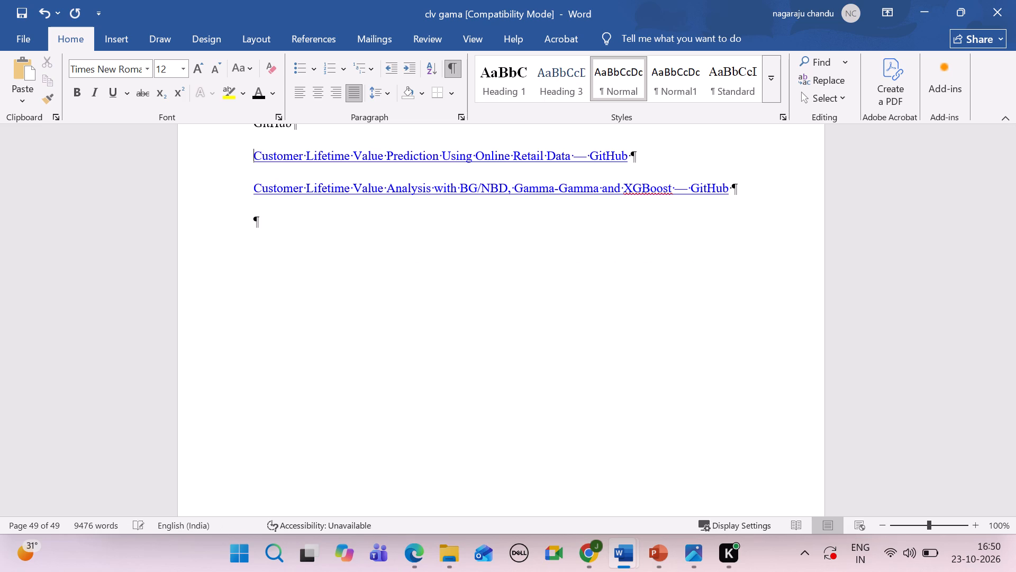
Delete the GitHub label and the icon beneath the eighth reference, BG/NBD and Gamma-Gamma CLV Implementation.
key(Up)
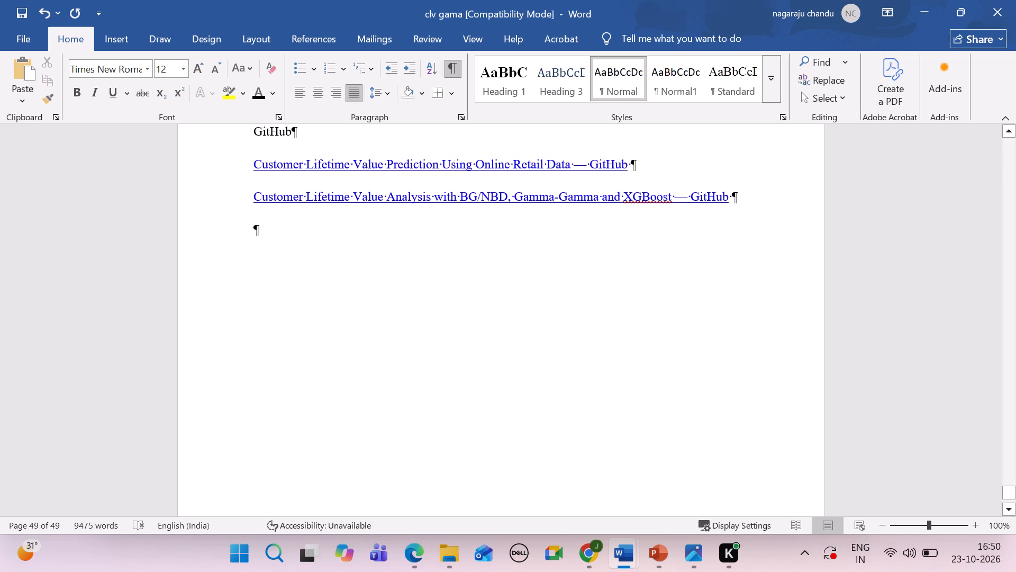
key(Right)
key(Right)
key(Right)
key(Right)
key(Right)
key(Right)
key(Right)
key(Up)
key(Right)
key(Right)
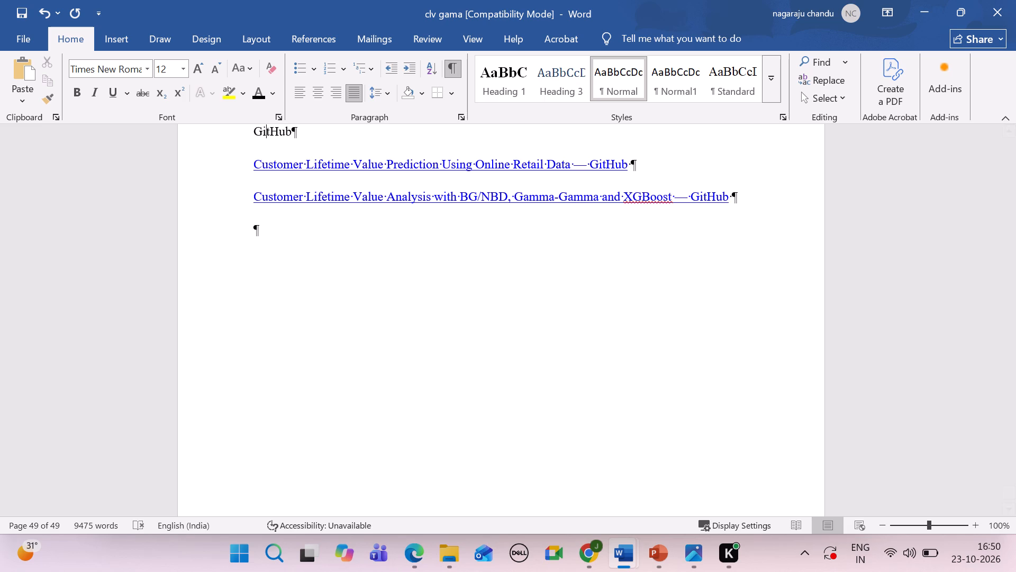
key(Right)
key(Right)
key(Right)
key(Right)
key(BackSpace)
key(BackSpace)
key(BackSpace)
key(BackSpace)
key(BackSpace)
key(BackSpace)
key(BackSpace)
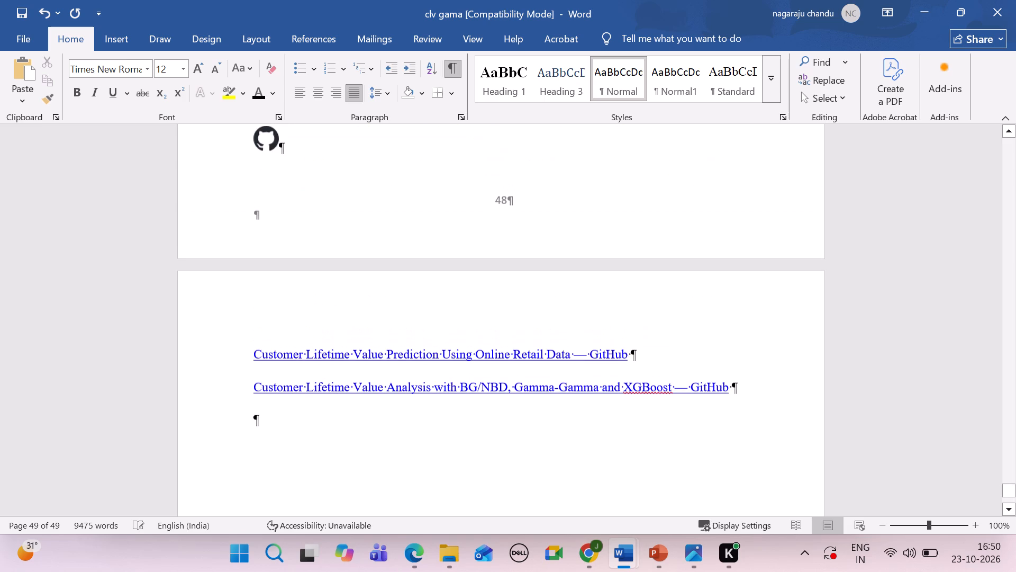
key(BackSpace)
key(BackSpace)
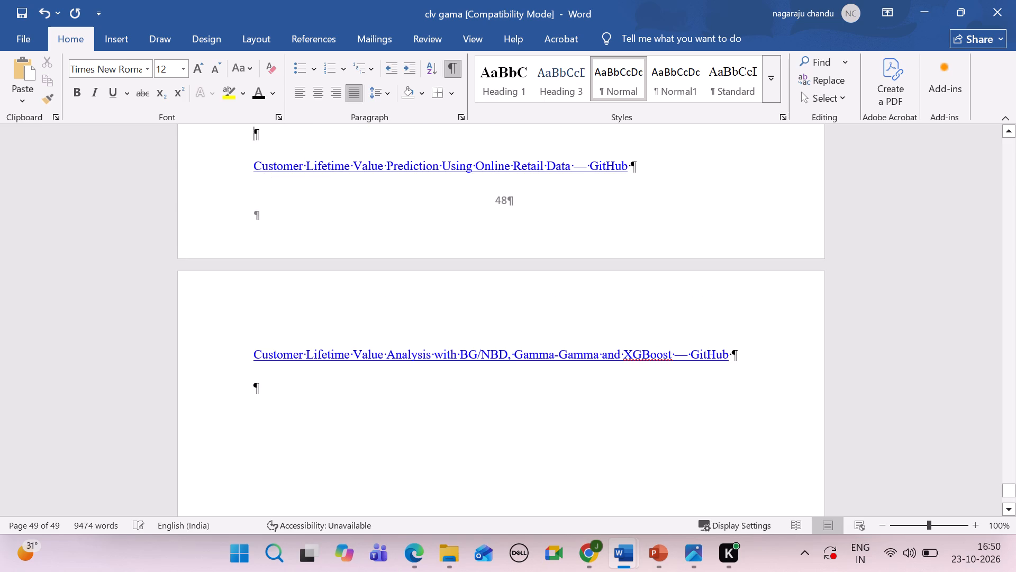
Remove the number 8 before the BG/NBD and Gamma-Gamma CLV Implementation link and the empty paragraph beneath it.
scroll(252, 194, up, 2)
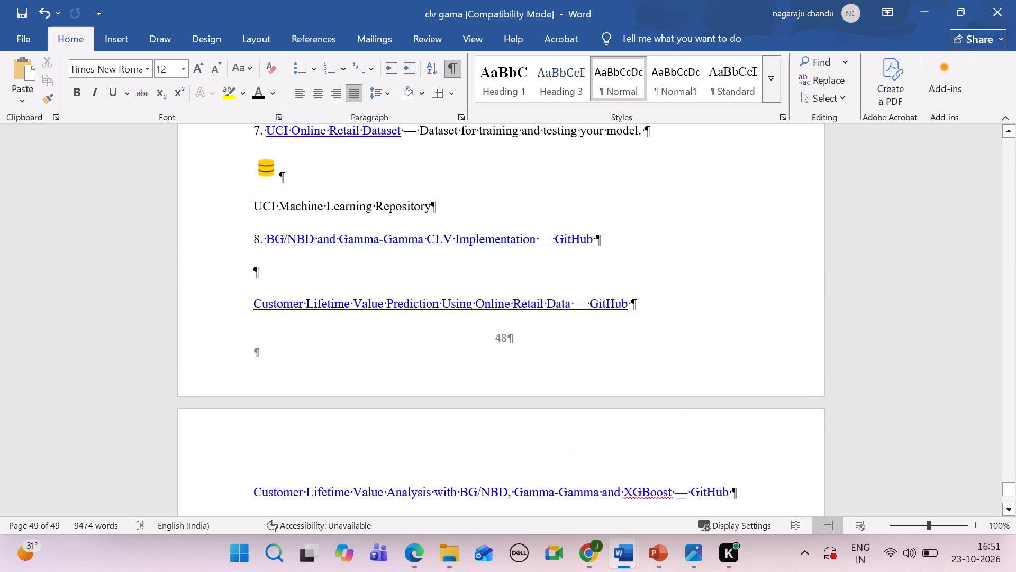
key(Up)
key(Right)
key(Right)
key(Right)
key(BackSpace)
key(BackSpace)
key(BackSpace)
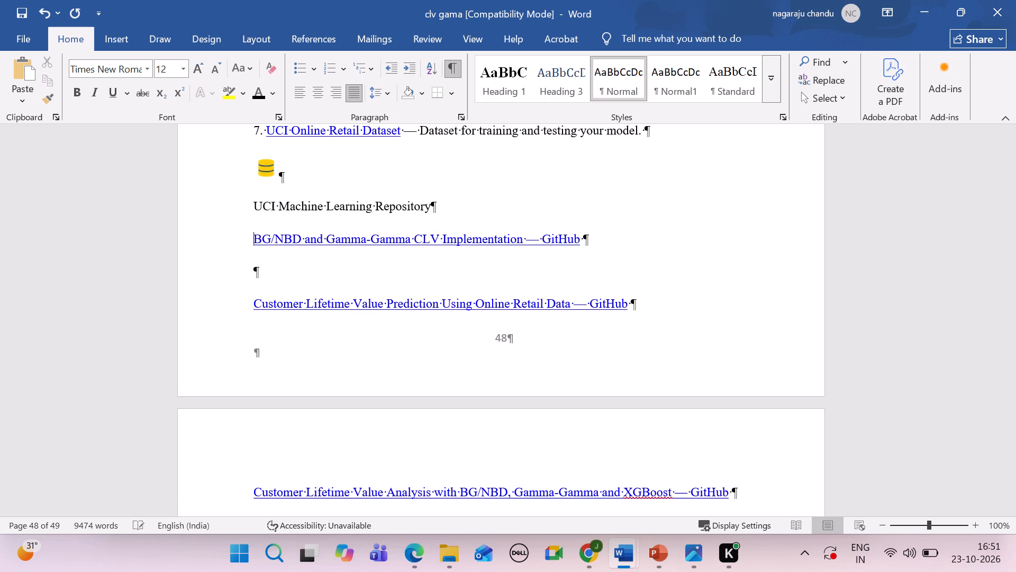
key(Down)
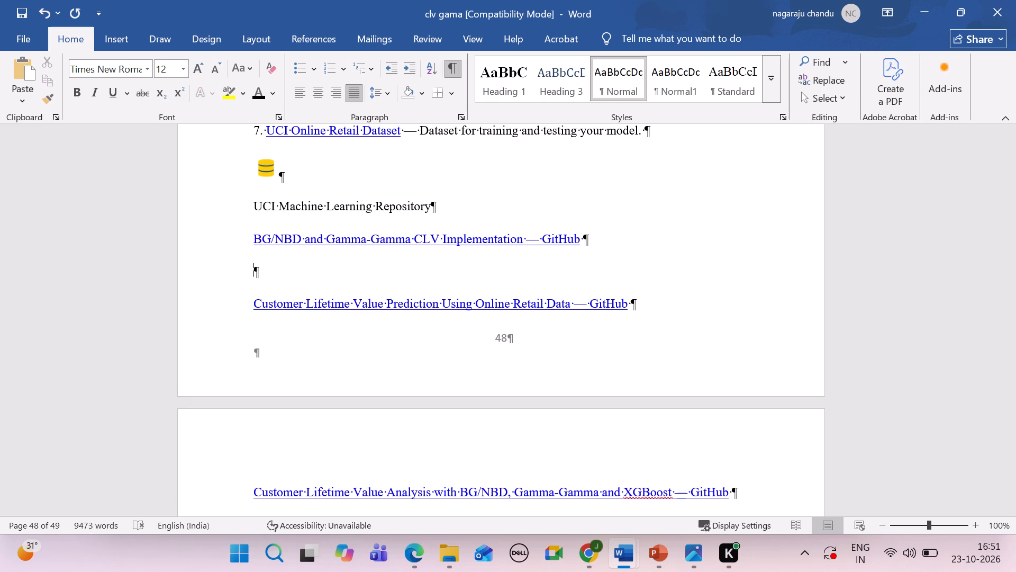
key(Right)
key(Up)
key(BackSpace)
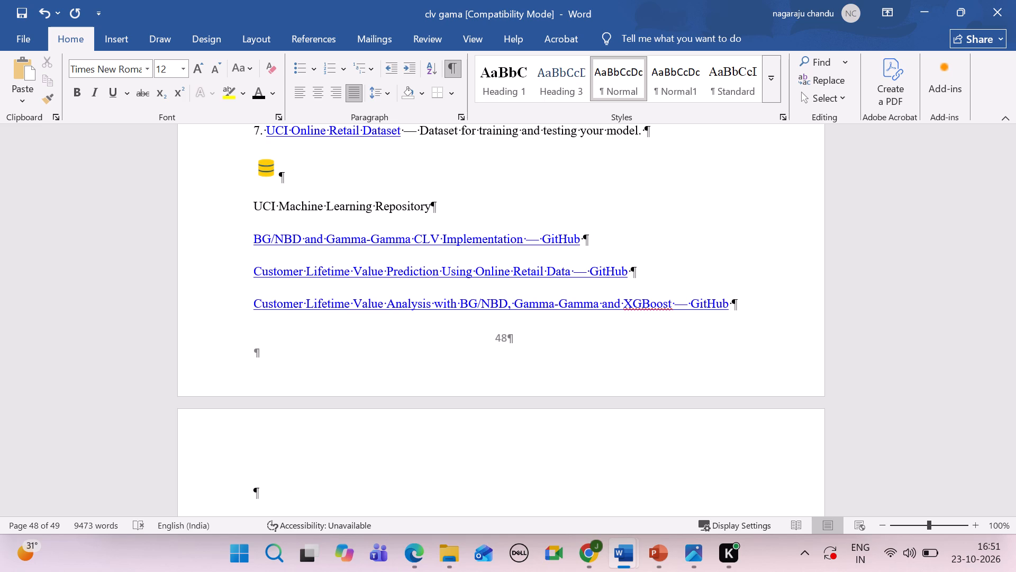
Strip the UCI Online Retail Dataset reference of its trailing description, database icon, UCI Machine Learning Repository label and number 7.
scroll(252, 194, up, 1)
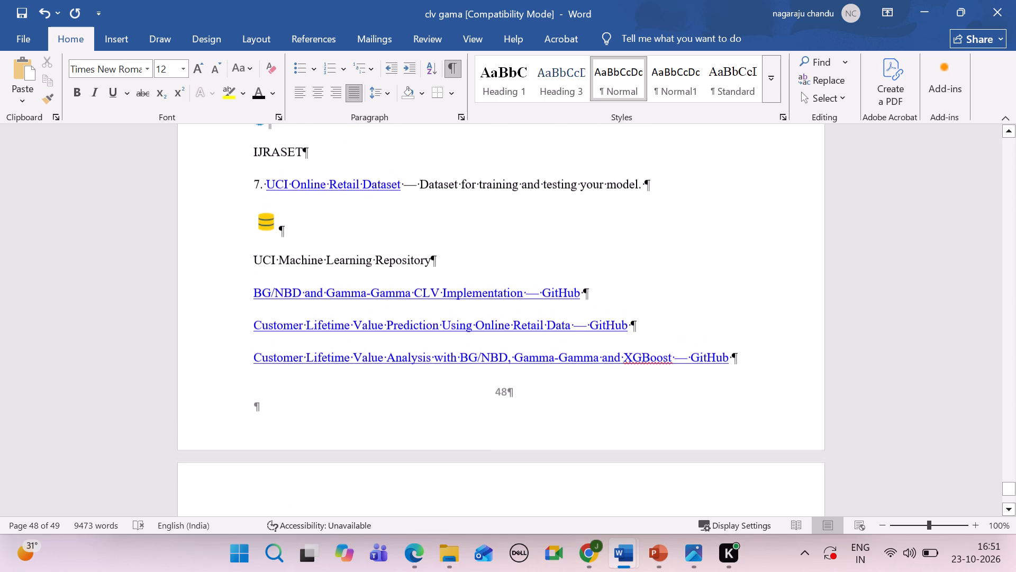
scroll(252, 194, up, 1)
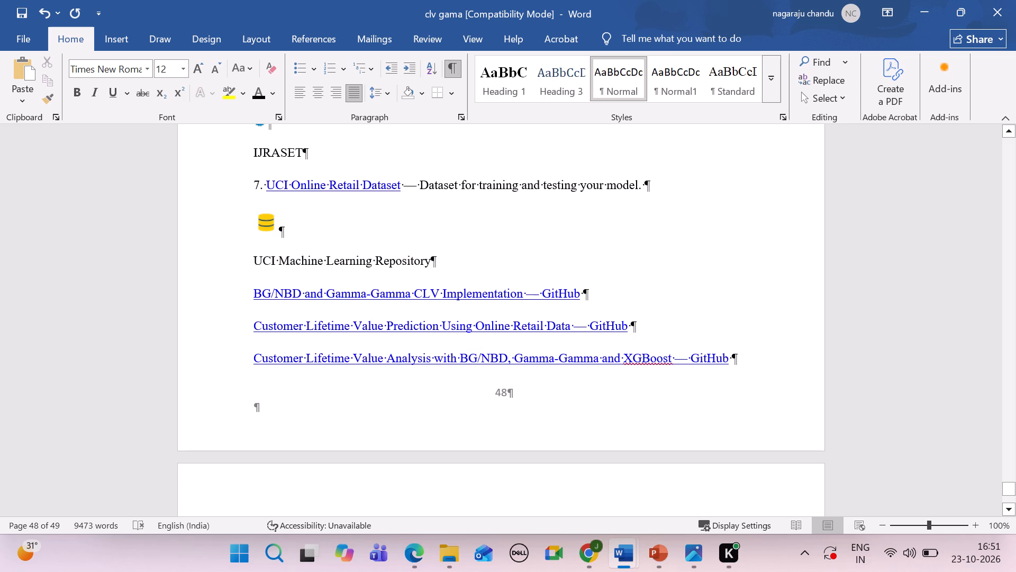
drag(434, 259, 265, 224)
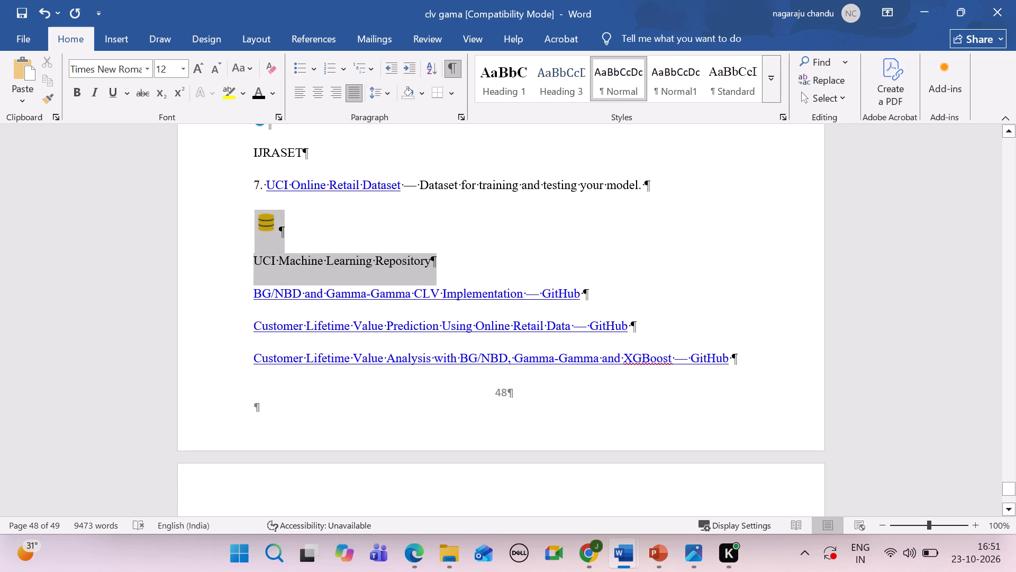
drag(265, 224, 412, 183)
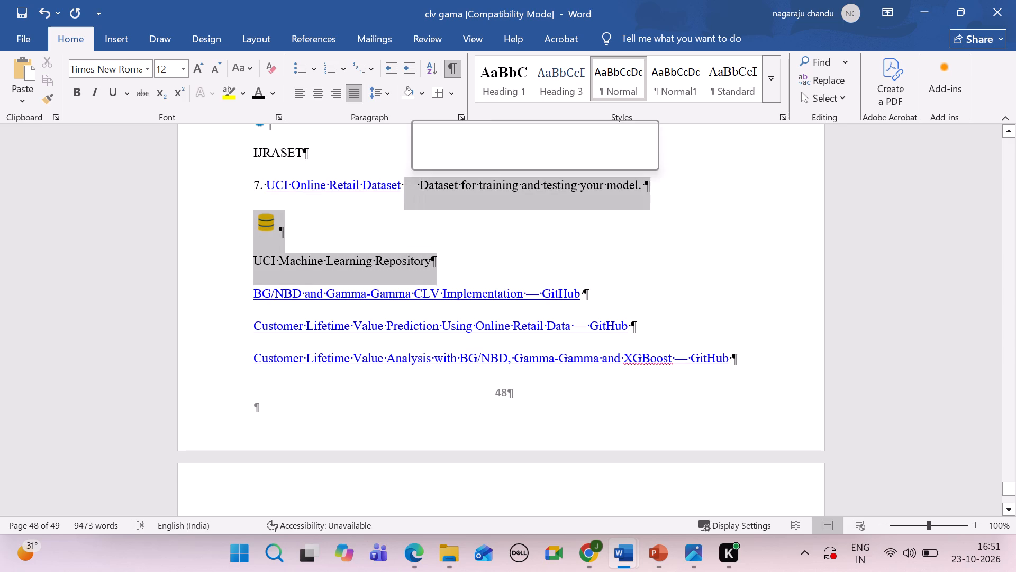
key(BackSpace)
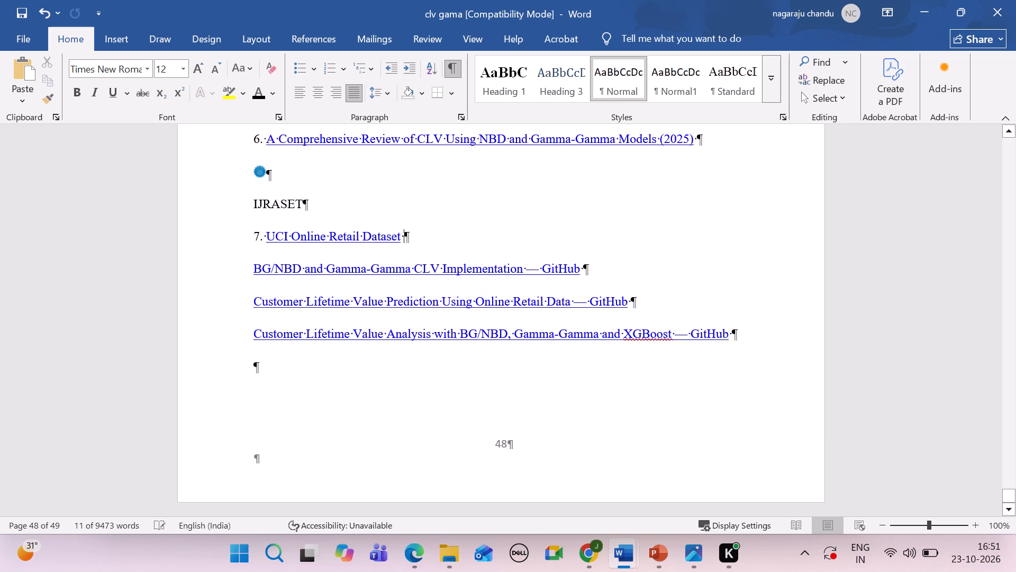
click(267, 233)
key(BackSpace)
key(BackSpace)
key(BackSpace)
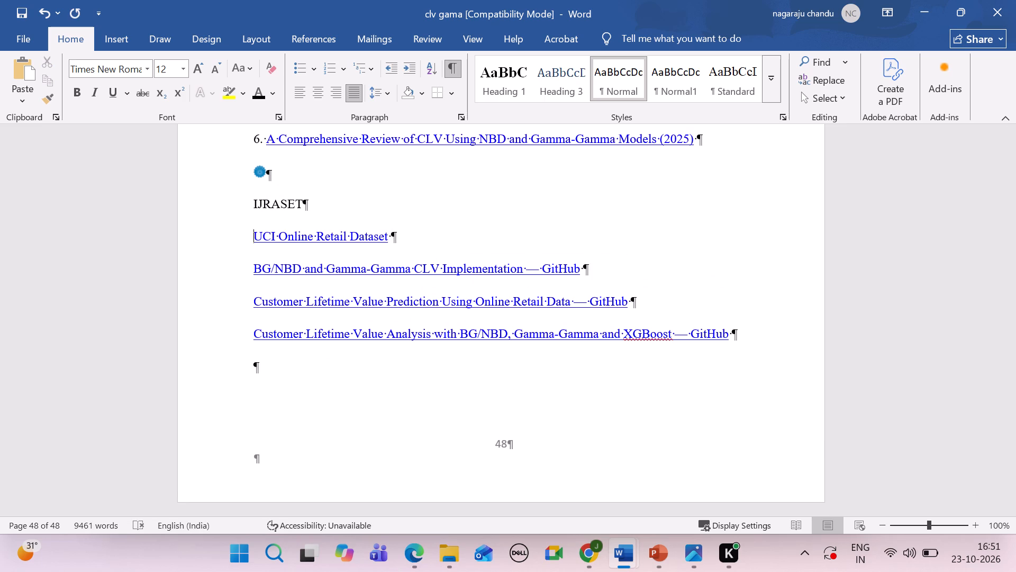
Delete the icon and IJRASET label beneath the sixth reference, and remove the number 6 in front of its link.
scroll(267, 233, up, 1)
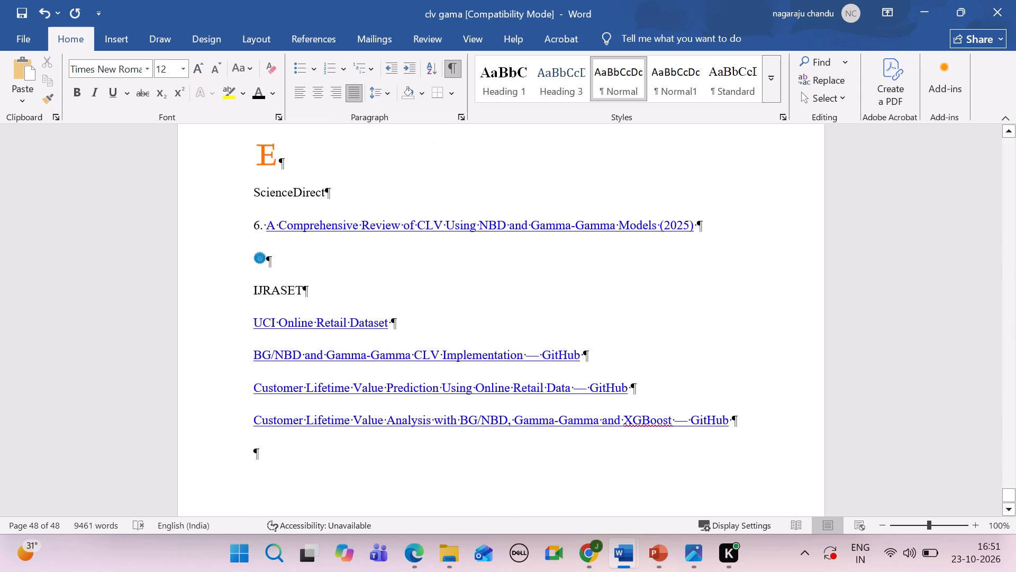
drag(313, 289, 244, 247)
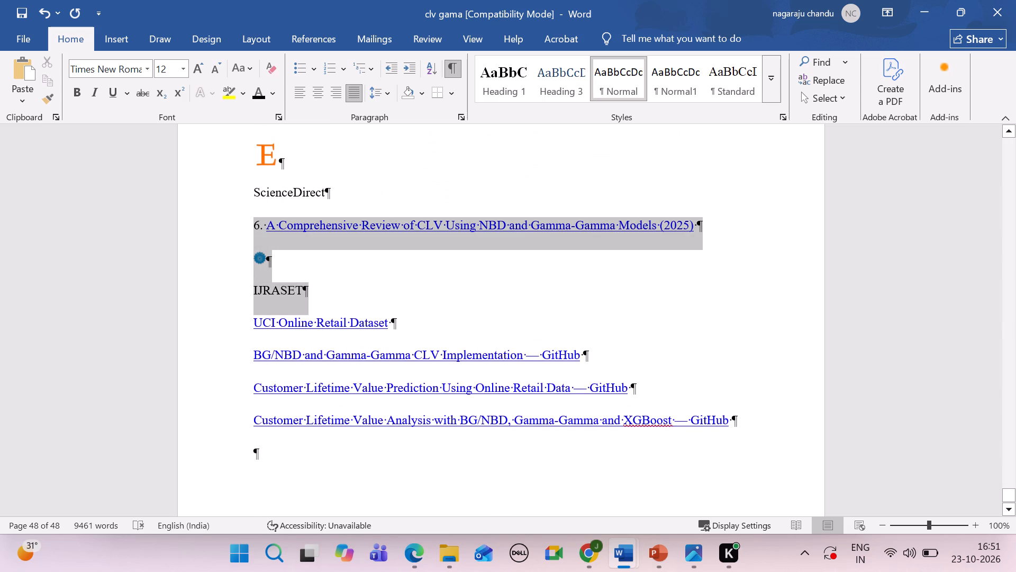
drag(244, 247, 248, 262)
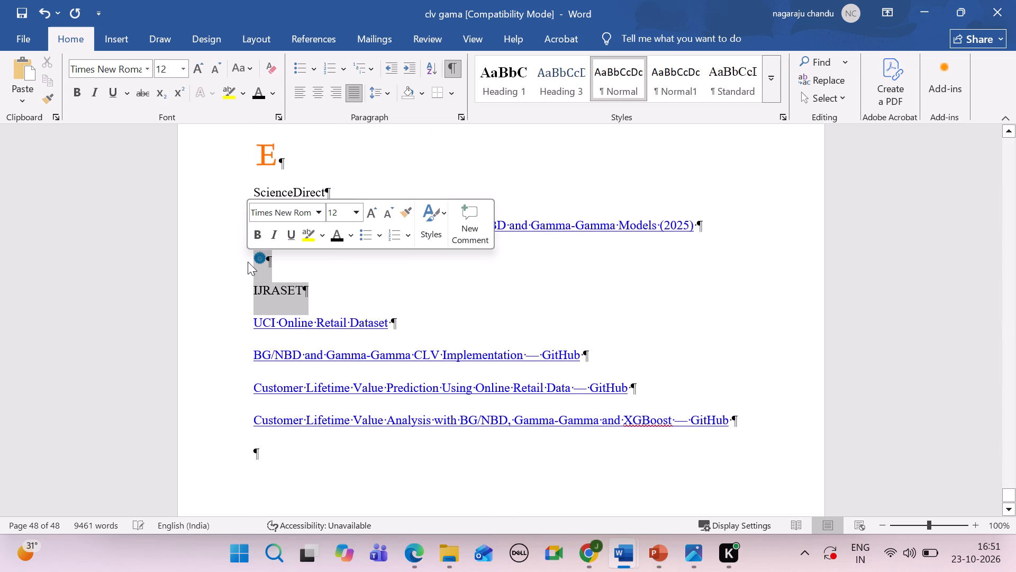
key(BackSpace)
key(Up)
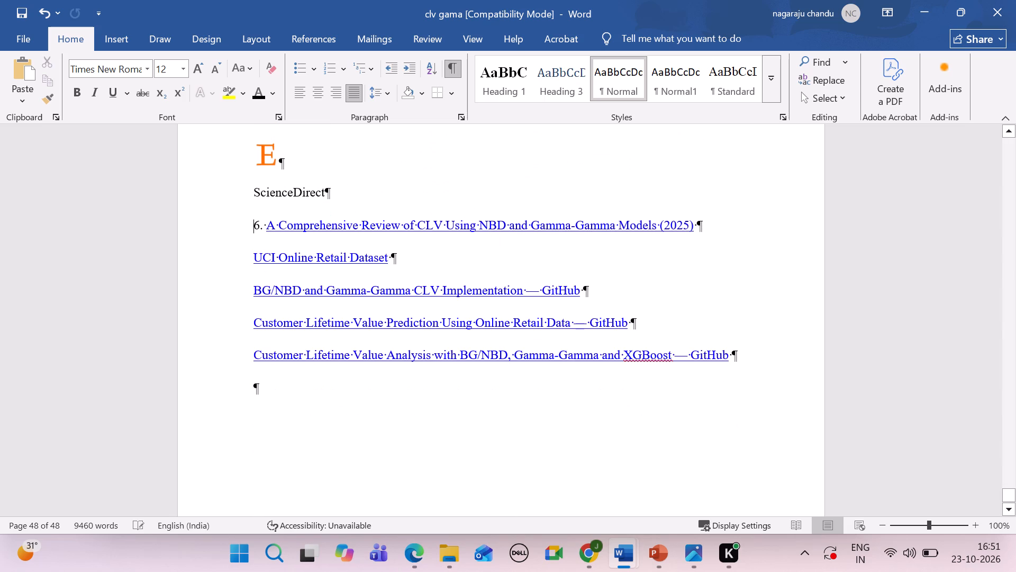
key(Right)
key(Right)
key(Right)
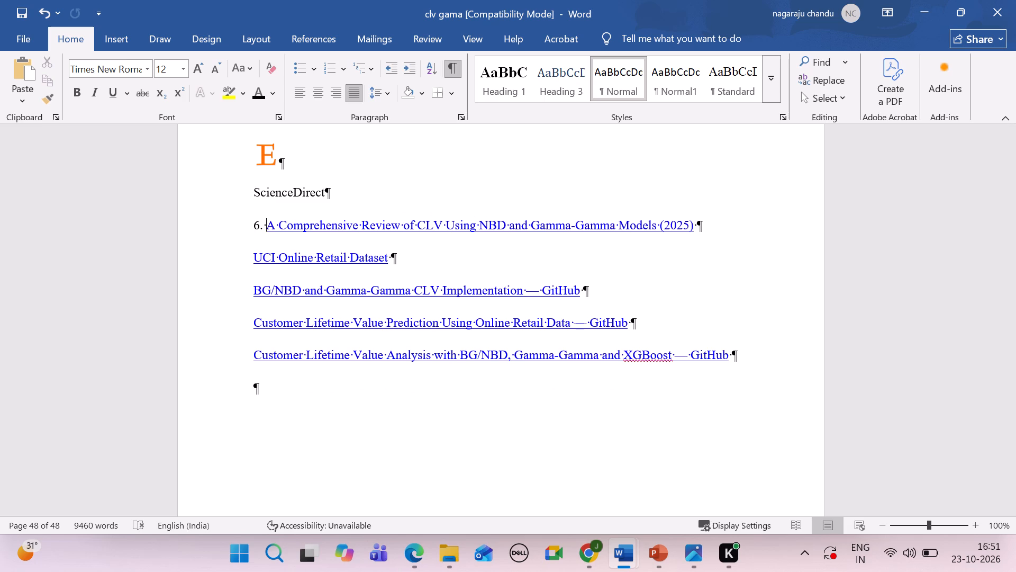
key(BackSpace)
key(BackSpace)
key(BackSpace)
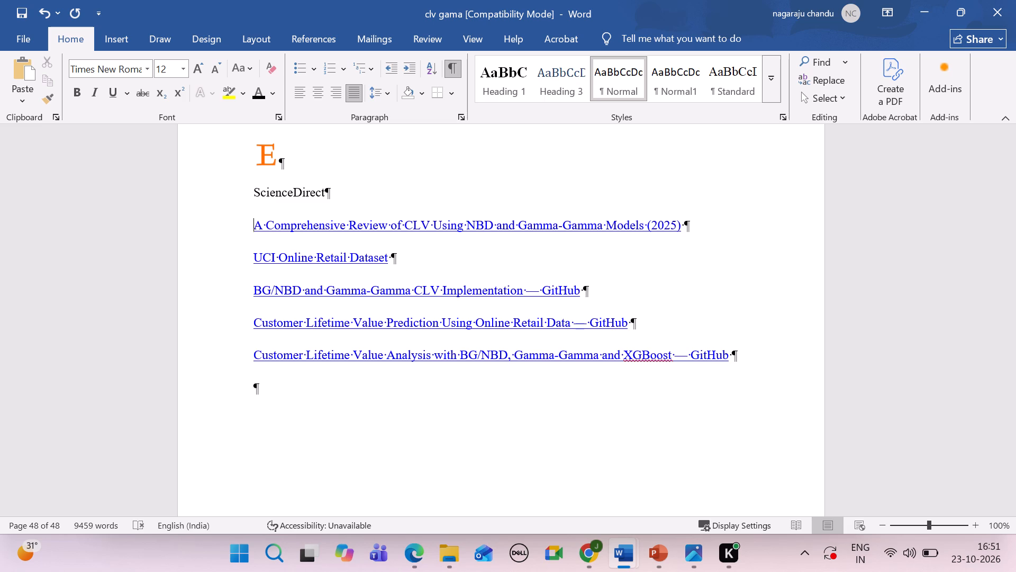
Delete the ScienceDirect label above the A Comprehensive Review of CLV Using NBD and Gamma-Gamma Models (2025) link.
key(Up)
key(Right)
key(Right)
key(Right)
key(Right)
key(Right)
key(Right)
key(Right)
key(Right)
key(Right)
key(Right)
key(Right)
key(Right)
key(Right)
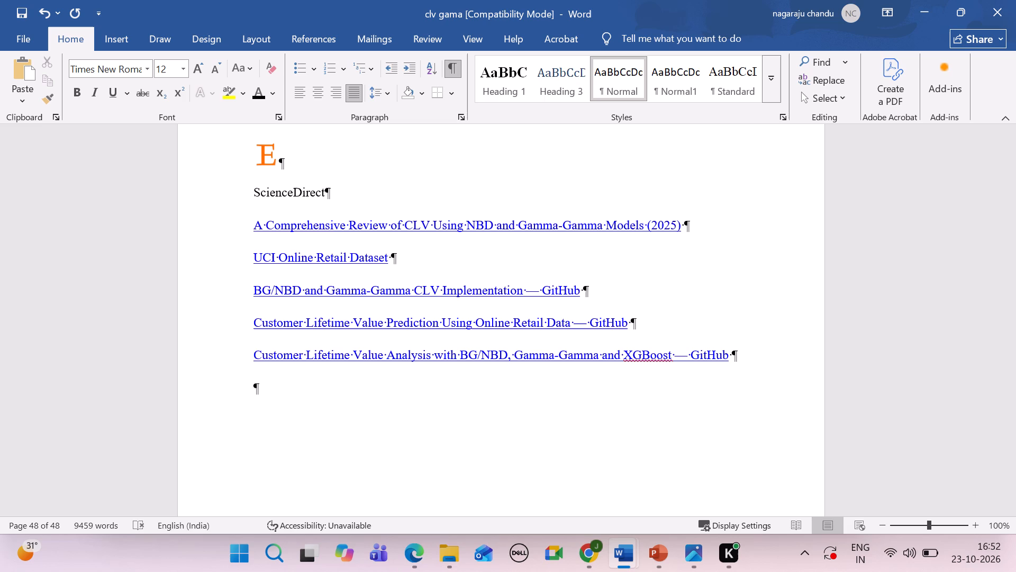
key(BackSpace)
key(BackSpace)
key(BackSpace)
key(BackSpace)
key(BackSpace)
key(BackSpace)
key(BackSpace)
key(BackSpace)
key(BackSpace)
key(BackSpace)
key(BackSpace)
key(BackSpace)
key(BackSpace)
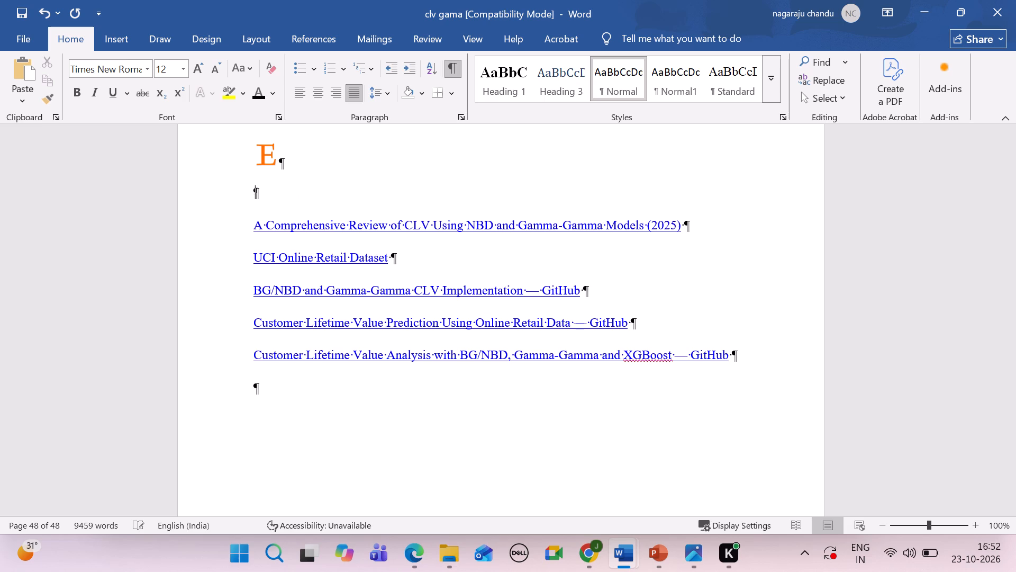
Remove the orange E icon and the empty paragraphs beneath the fifth reference, Probability Models for Customer-Base Analysis (2009).
key(BackSpace)
key(BackSpace)
key(BackSpace)
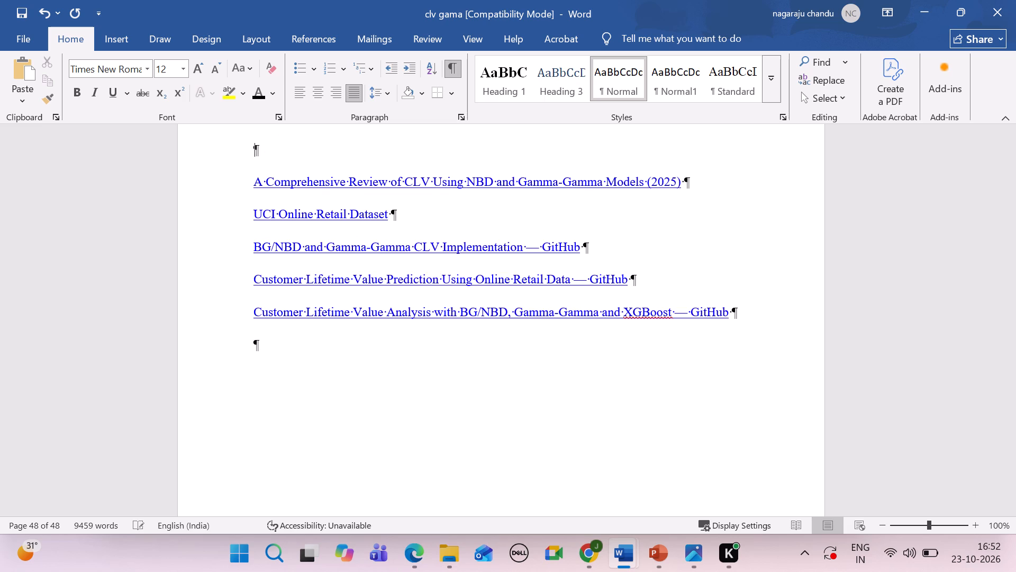
scroll(248, 262, up, 2)
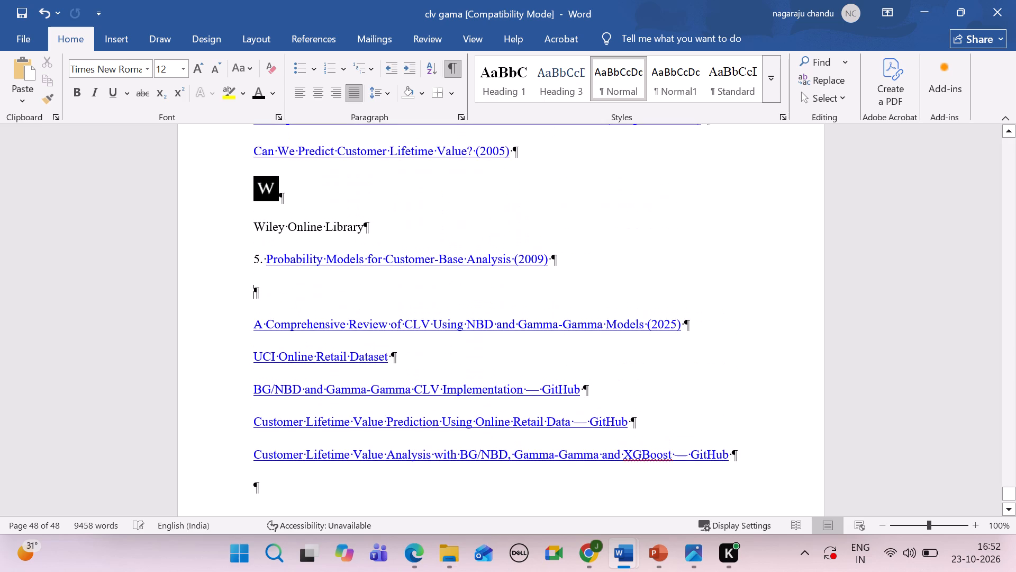
key(BackSpace)
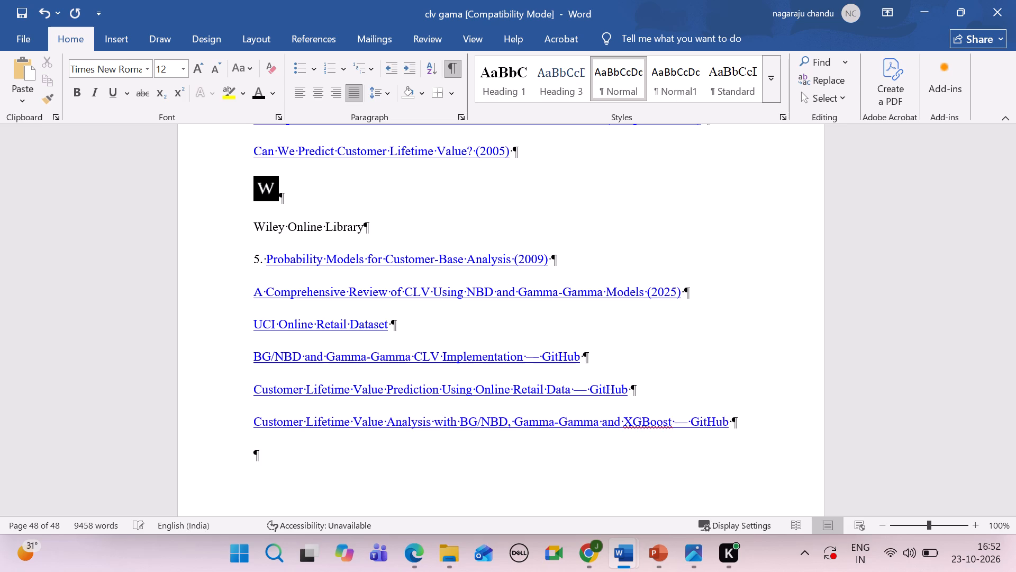
Remove the number 5 in front of the Probability Models for Customer-Base Analysis (2009) link.
key(Left)
key(Left)
key(Left)
key(Left)
key(Left)
key(Left)
key(Left)
key(Left)
key(Left)
key(Left)
key(Left)
key(Left)
key(Left)
key(Left)
key(Left)
key(Left)
key(Left)
key(Left)
key(Left)
key(Left)
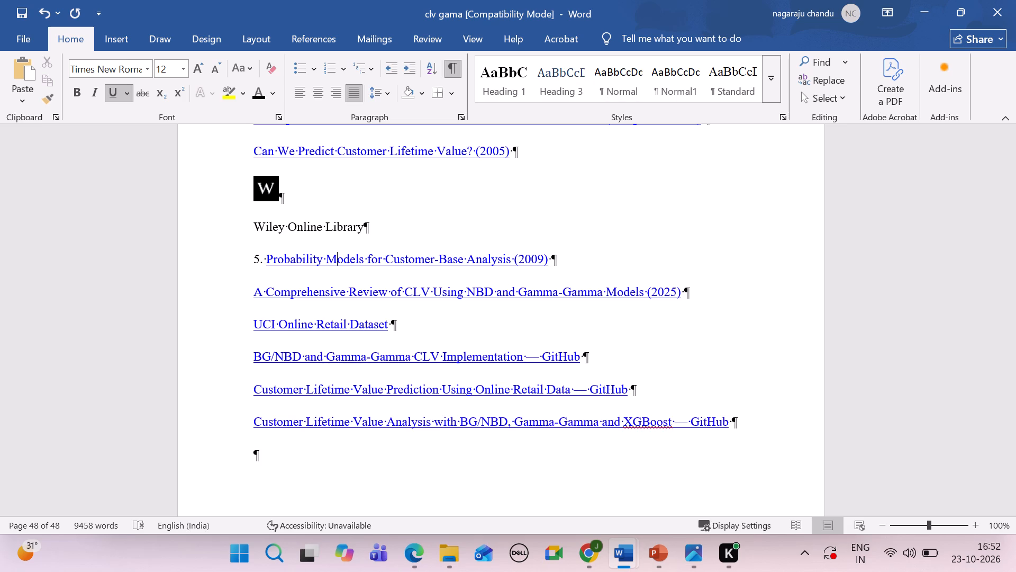
key(BackSpace)
key(BackSpace)
key(BackSpace)
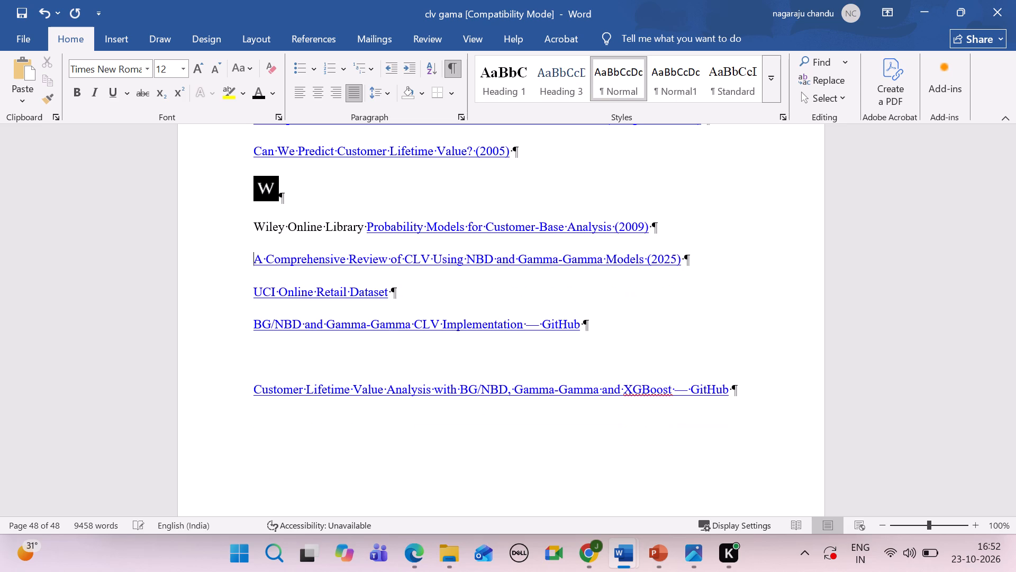
Delete the Wiley Online Library label and the W icon between the 2005 and 2009 references.
key(BackSpace)
key(BackSpace)
key(BackSpace)
key(BackSpace)
key(BackSpace)
key(BackSpace)
key(BackSpace)
key(BackSpace)
key(BackSpace)
key(BackSpace)
key(BackSpace)
key(BackSpace)
key(BackSpace)
key(BackSpace)
key(BackSpace)
key(BackSpace)
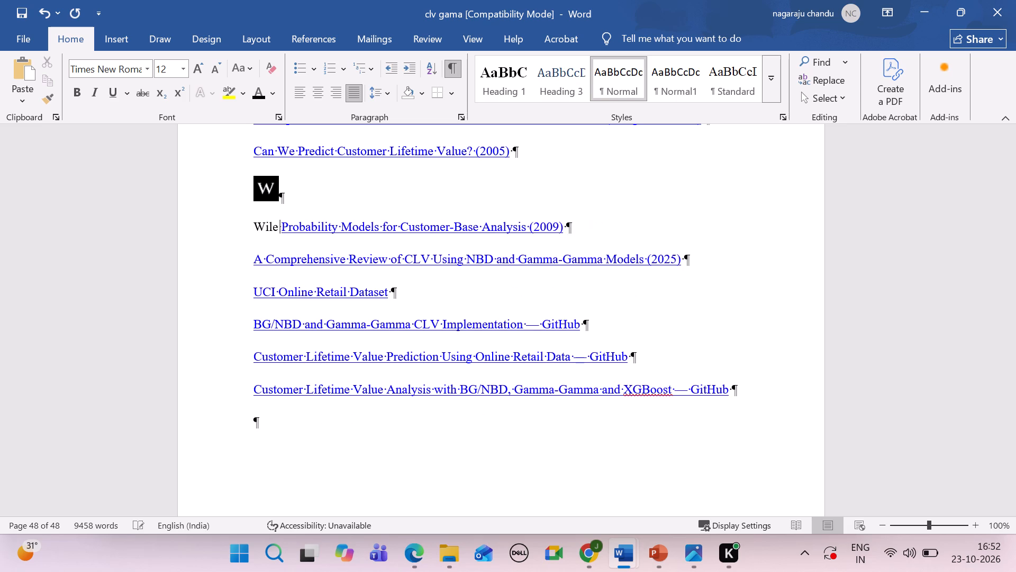
key(BackSpace)
key(BackSpace)
key(BackSpace)
key(BackSpace)
key(BackSpace)
key(BackSpace)
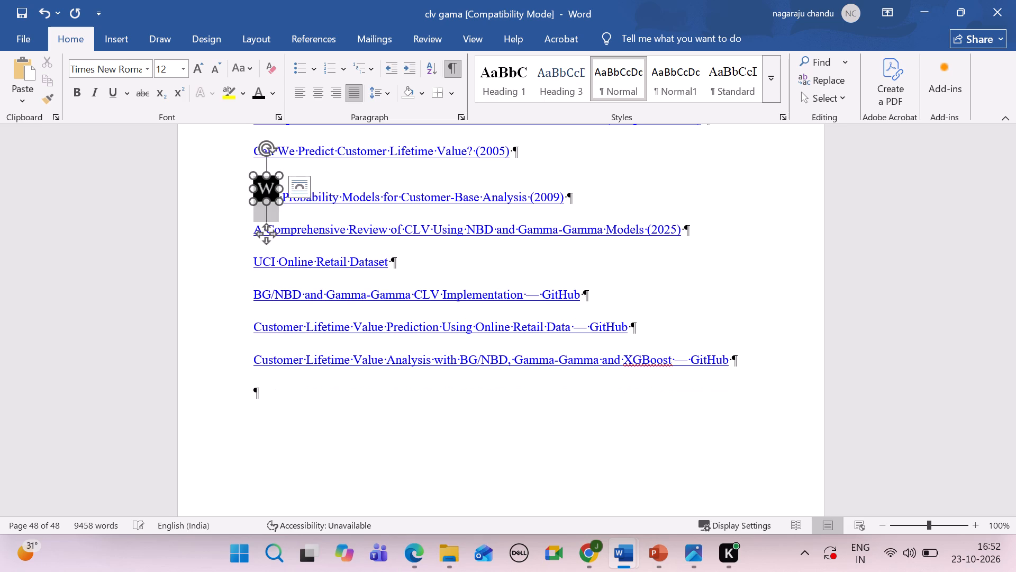
key(BackSpace)
Insert a page break after the last reference, Customer Lifetime Value Analysis with BG/NBD, Gamma-Gamma and XGBoost.
scroll(248, 262, up, 2)
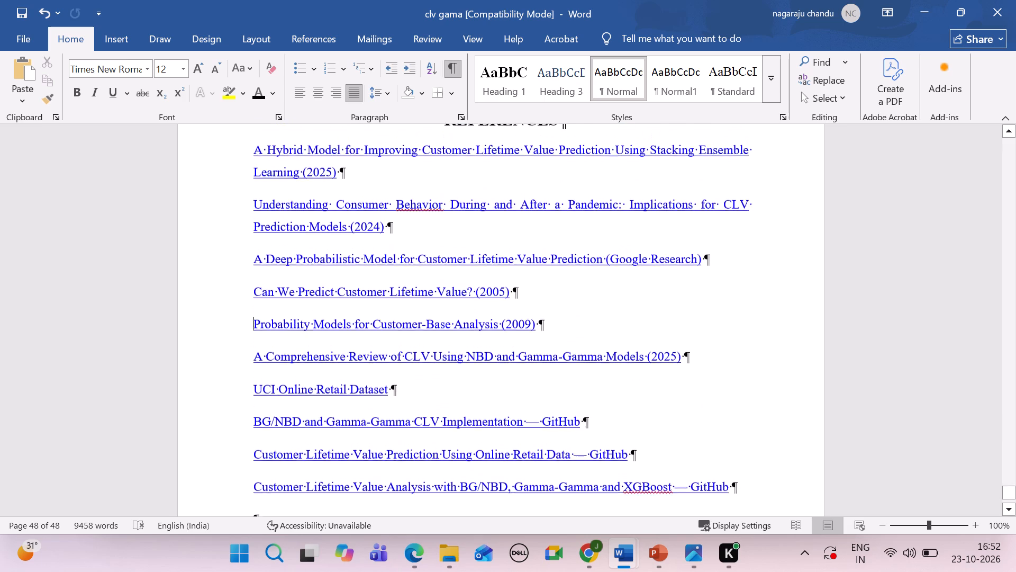
scroll(248, 262, up, 2)
scroll(248, 262, down, 3)
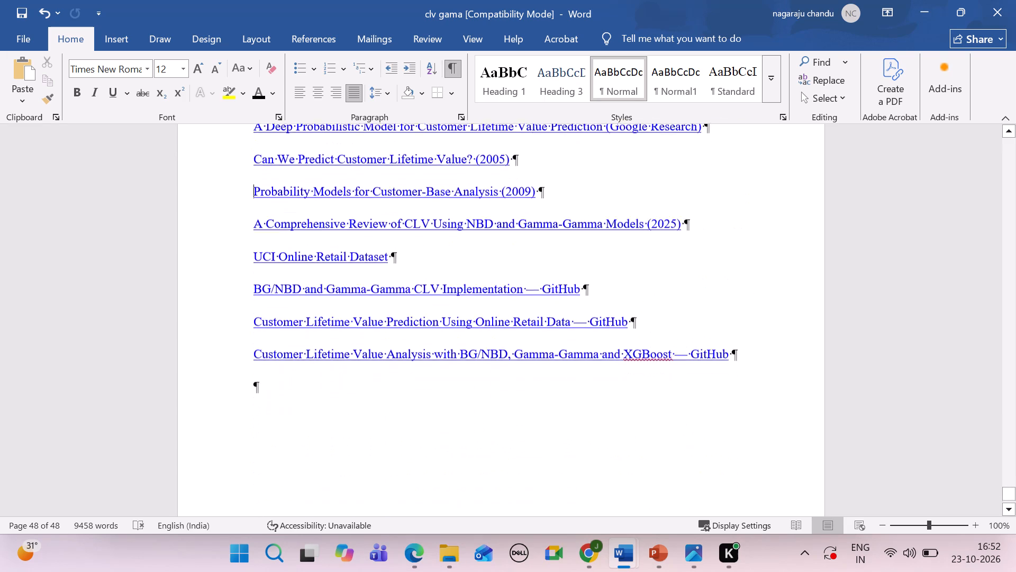
scroll(248, 262, down, 4)
scroll(248, 262, up, 1)
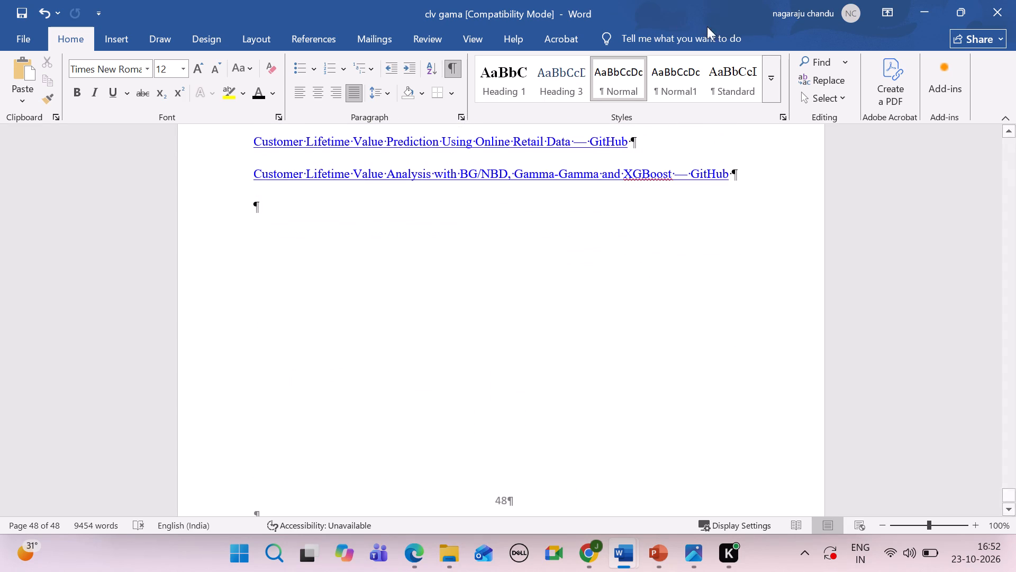
click(738, 171)
key(ctrl+Return)
Centre the first empty paragraph on the new page after the references.
scroll(738, 171, down, 5)
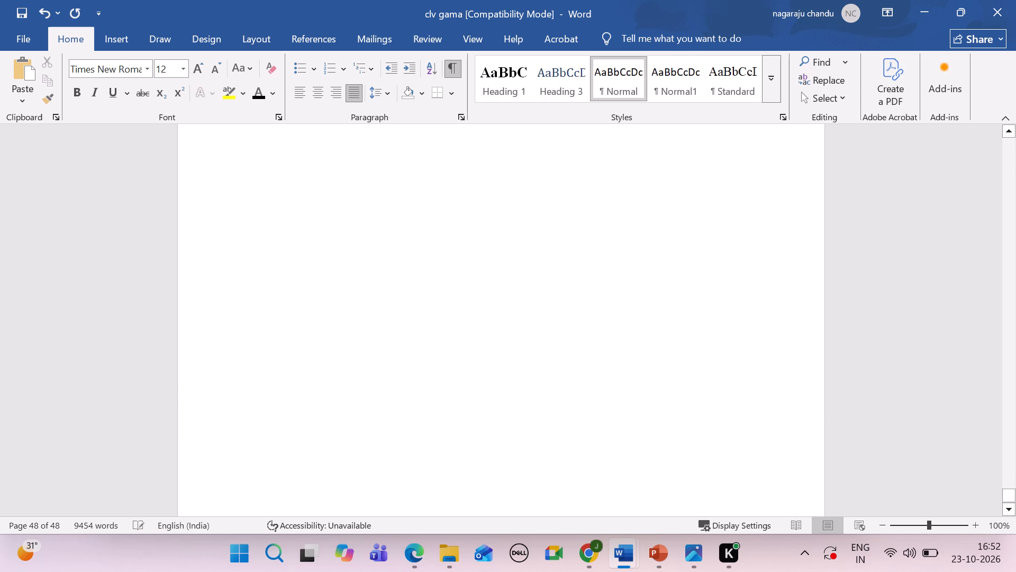
scroll(738, 171, down, 4)
scroll(738, 171, up, 13)
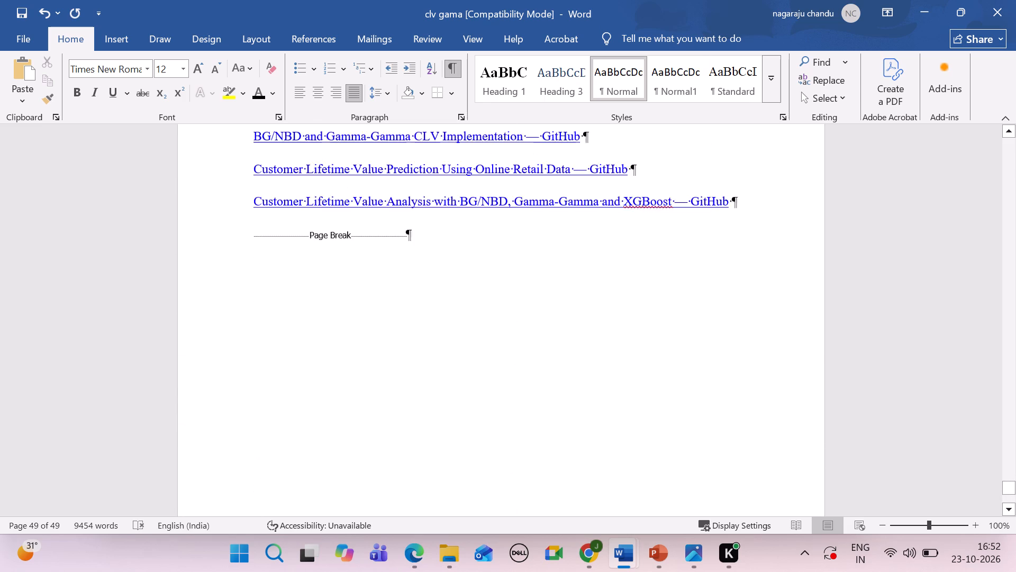
scroll(738, 171, up, 2)
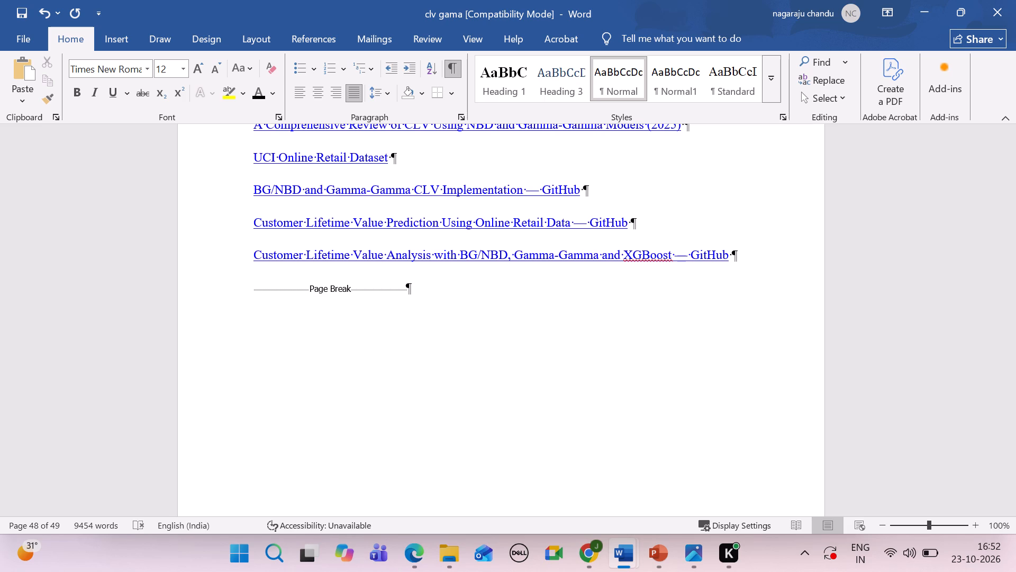
scroll(738, 171, down, 3)
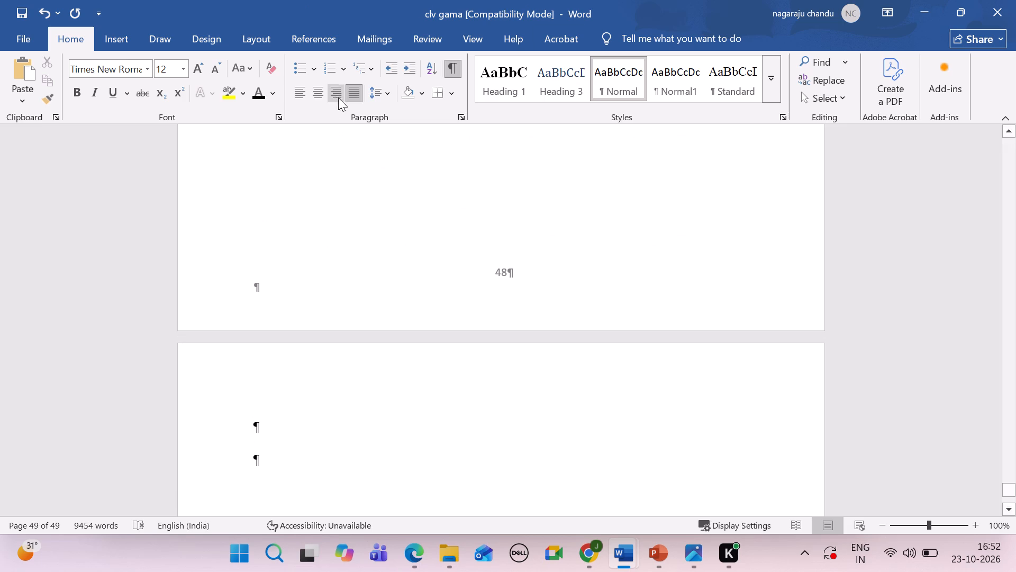
click(313, 90)
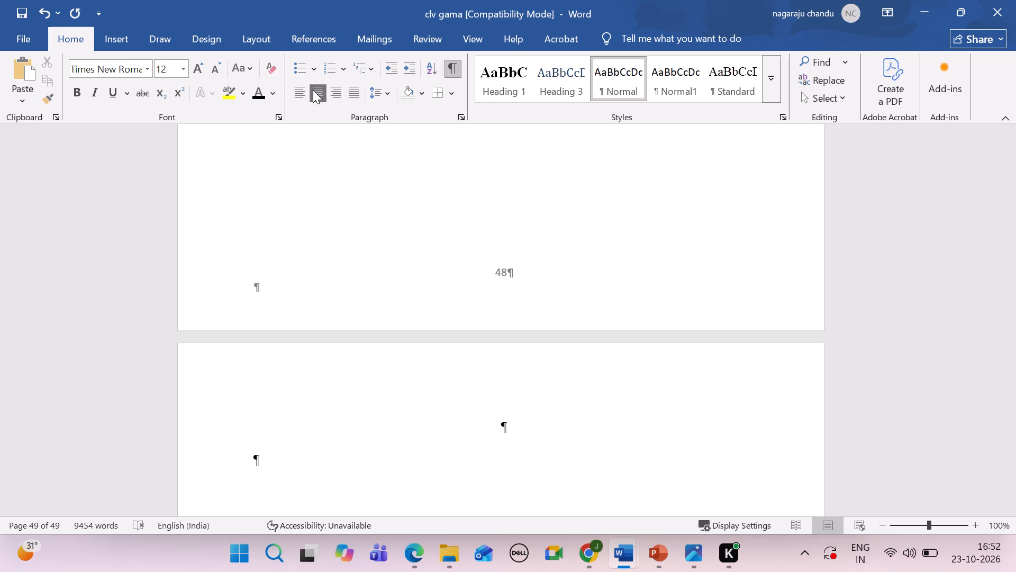
key(shift+a)
key(BackSpace)
Set the font size of the centred empty paragraph to 14.
drag(187, 71, 164, 174)
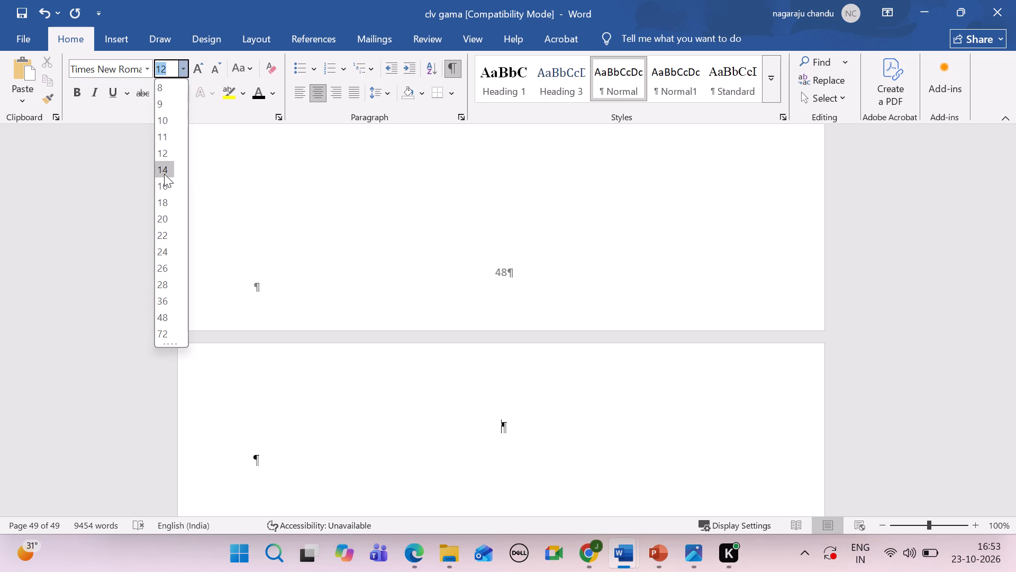
drag(164, 174, 165, 174)
click(165, 174)
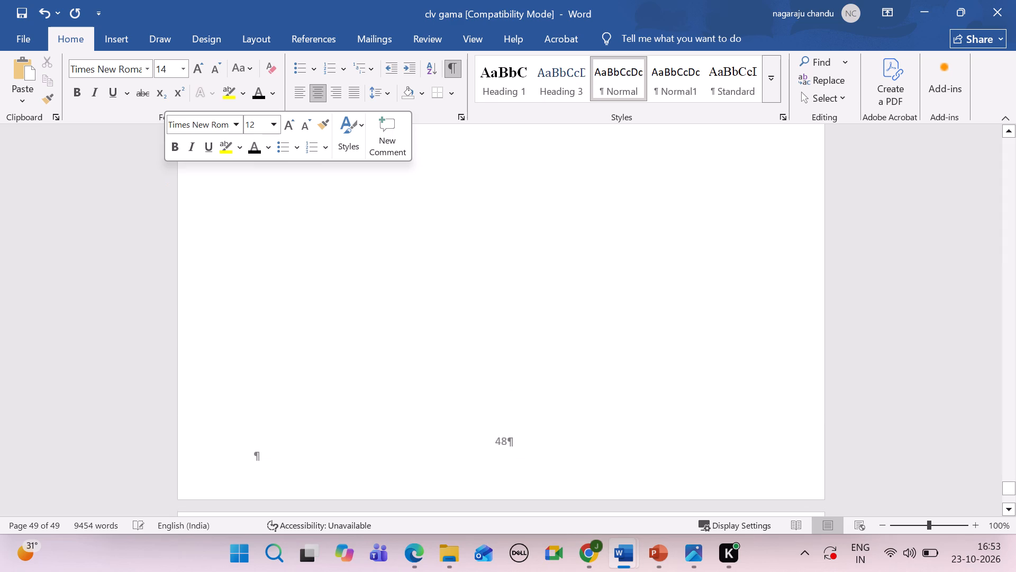
Enter the bold heading APPENDIX in the centred empty paragraph at the top of the new page.
scroll(165, 174, down, 2)
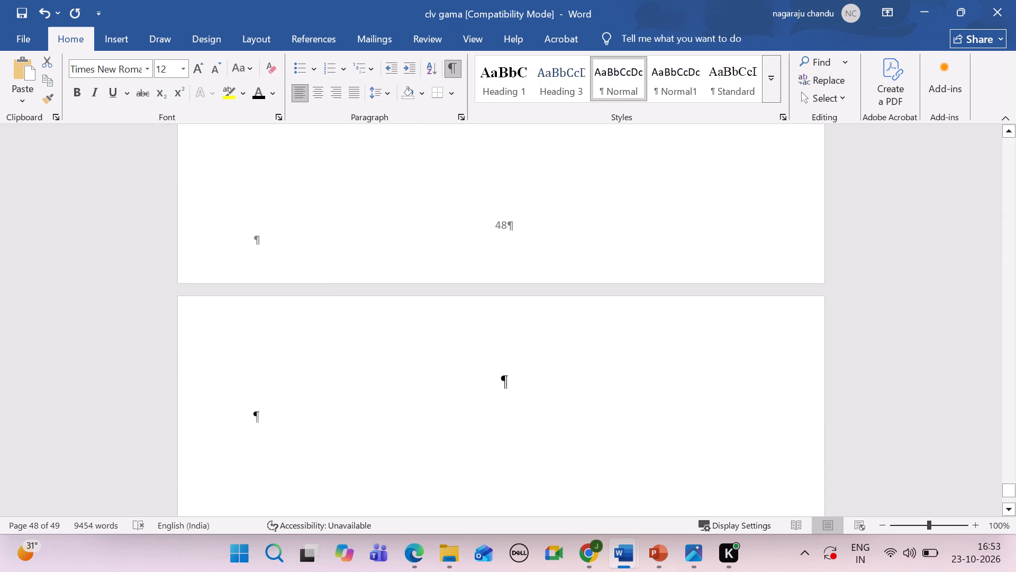
click(503, 386)
key(shift+a)
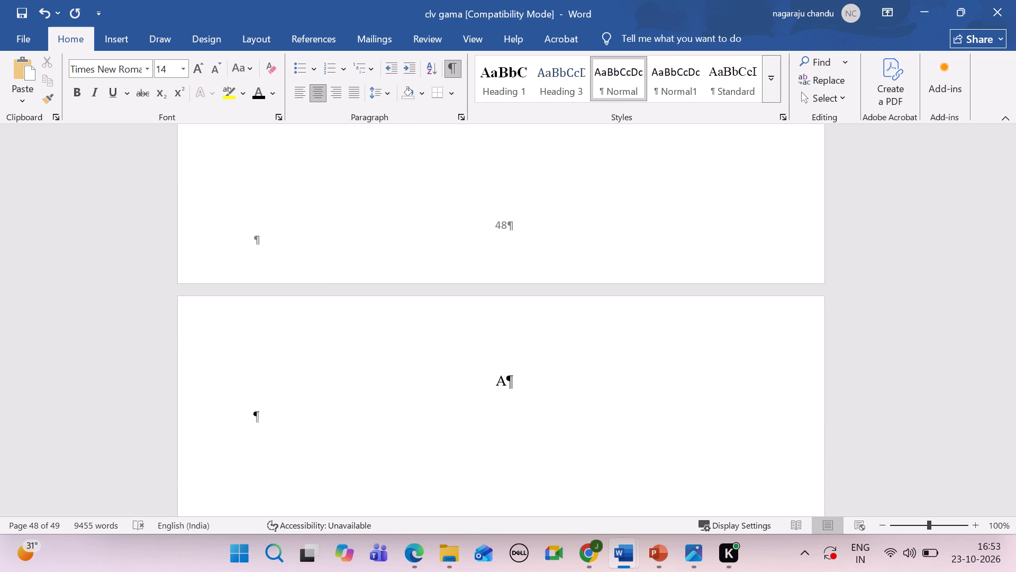
key(BackSpace)
key(ctrl+b)
key(shift+a)
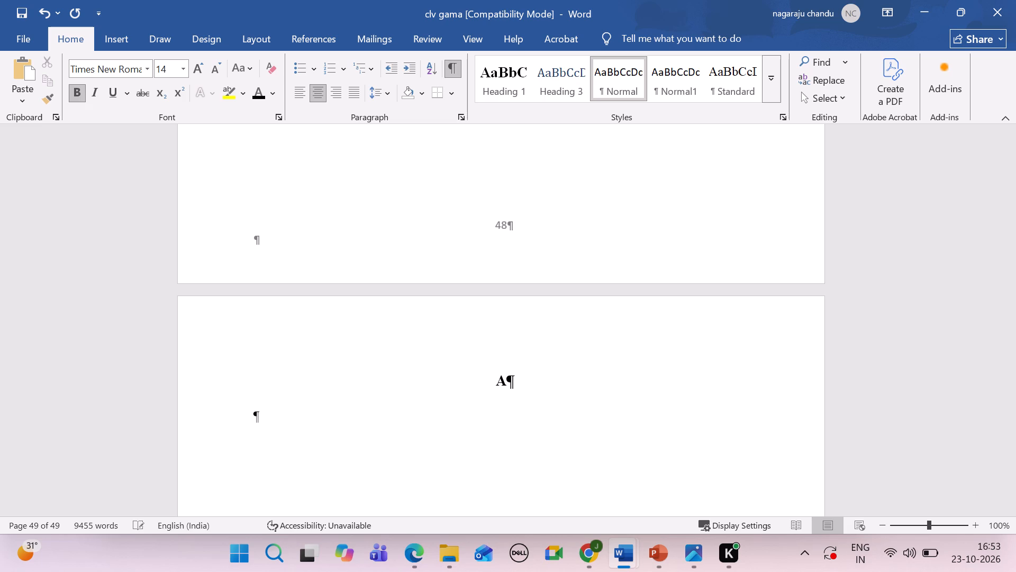
text(PP)
text(ENDIX)
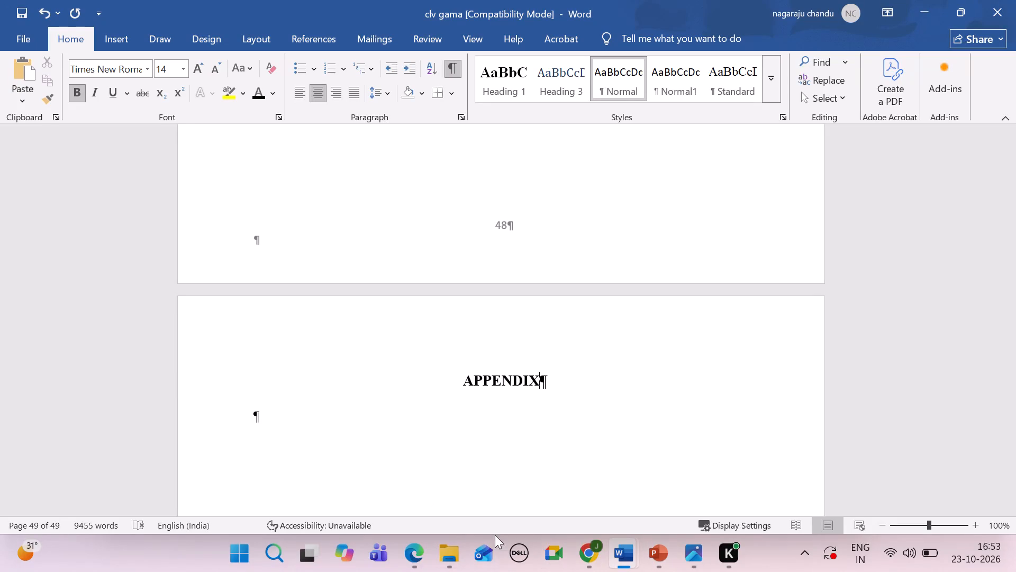
Switch to File Explorer and open style.css from the static/css folder inside the customer_lifetime_value_bg_nbd_gamma_gamma (1) archive in Downloads.
click(441, 558)
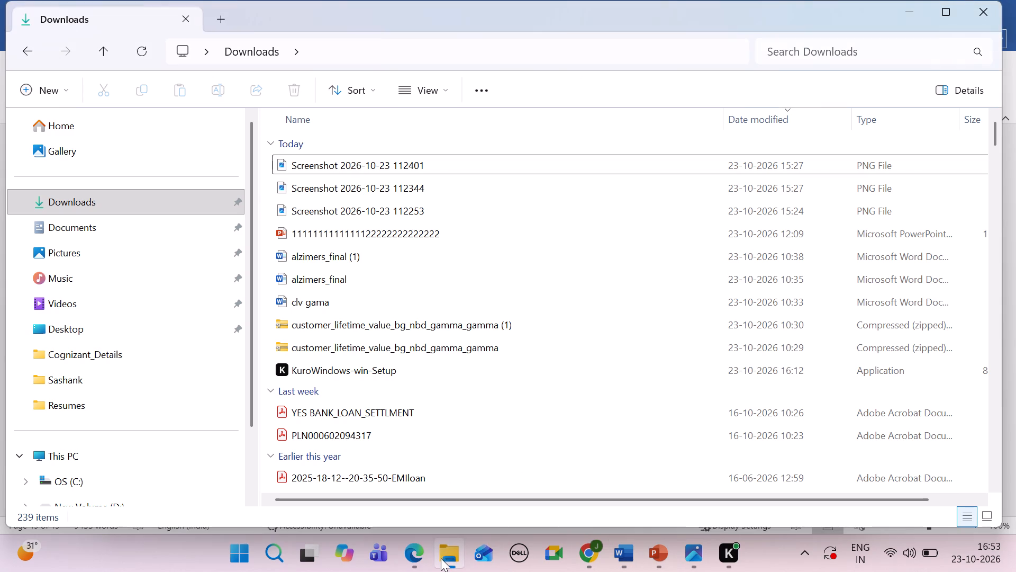
double_click(419, 327)
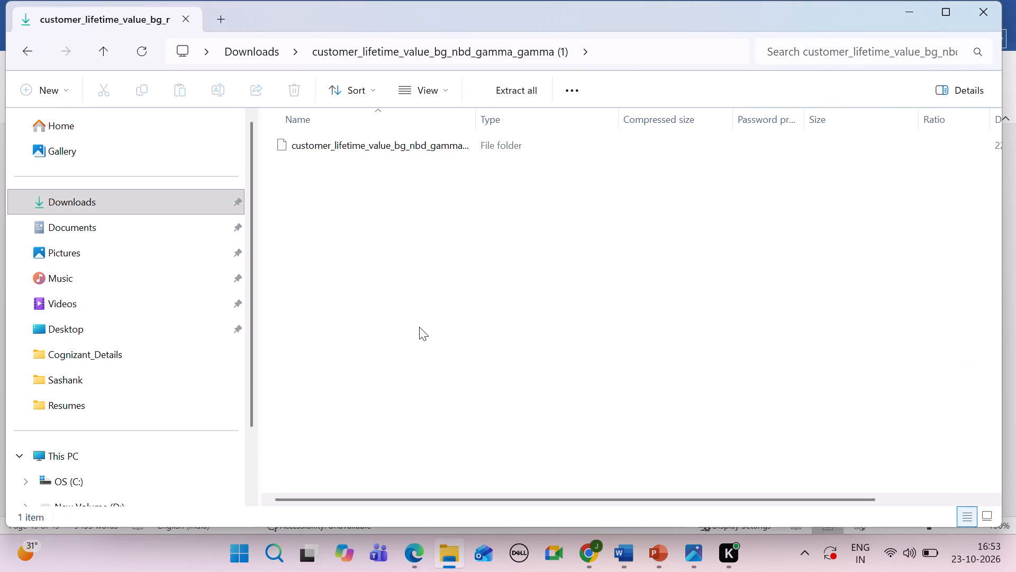
click(517, 147)
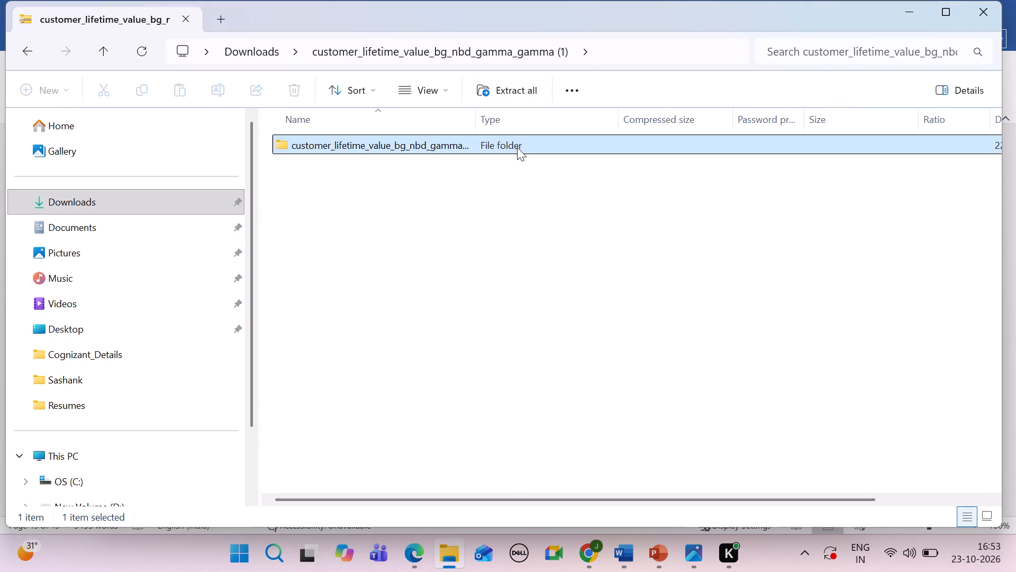
triple_click(517, 147)
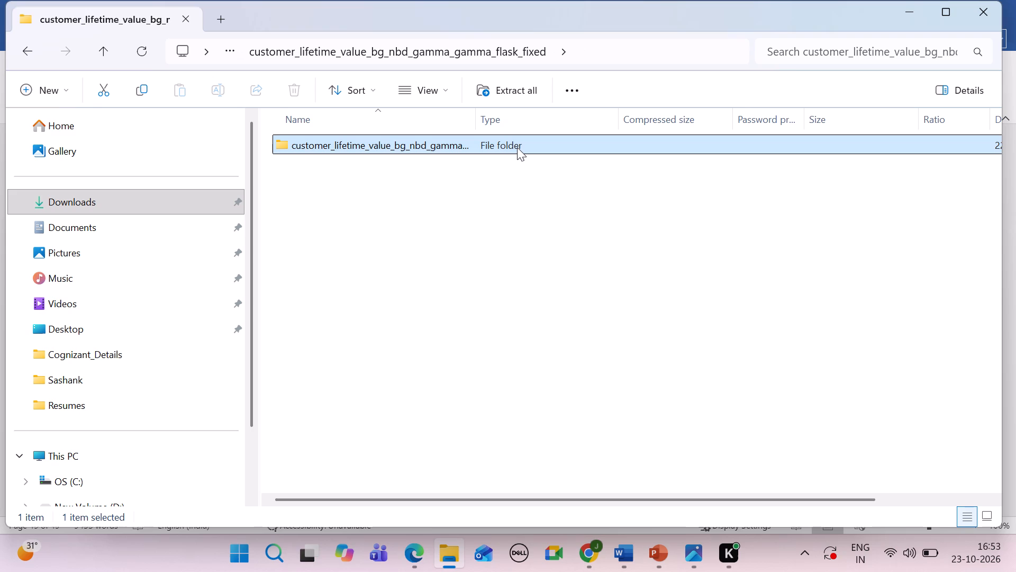
double_click(517, 147)
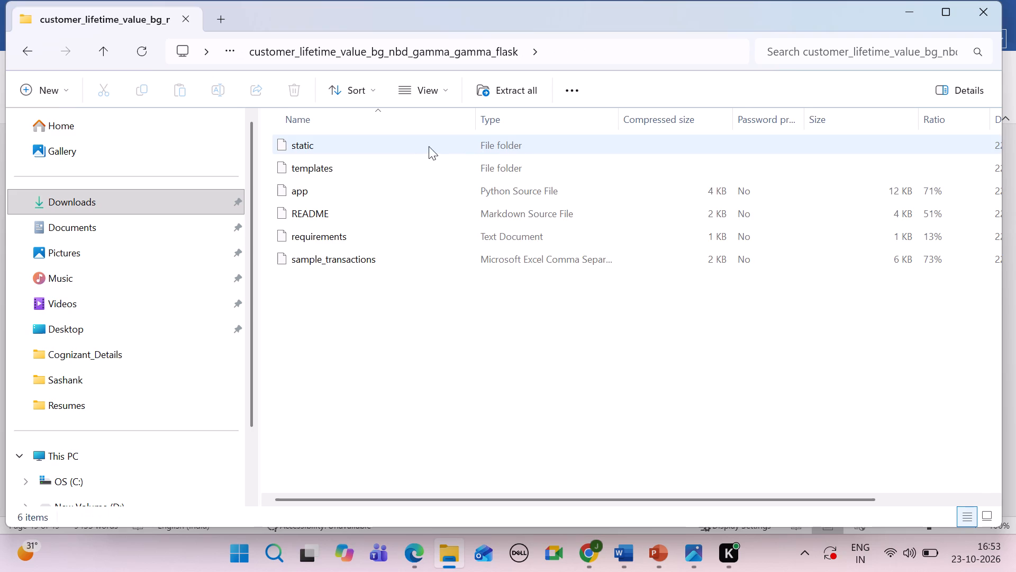
double_click(399, 146)
double_click(399, 146)
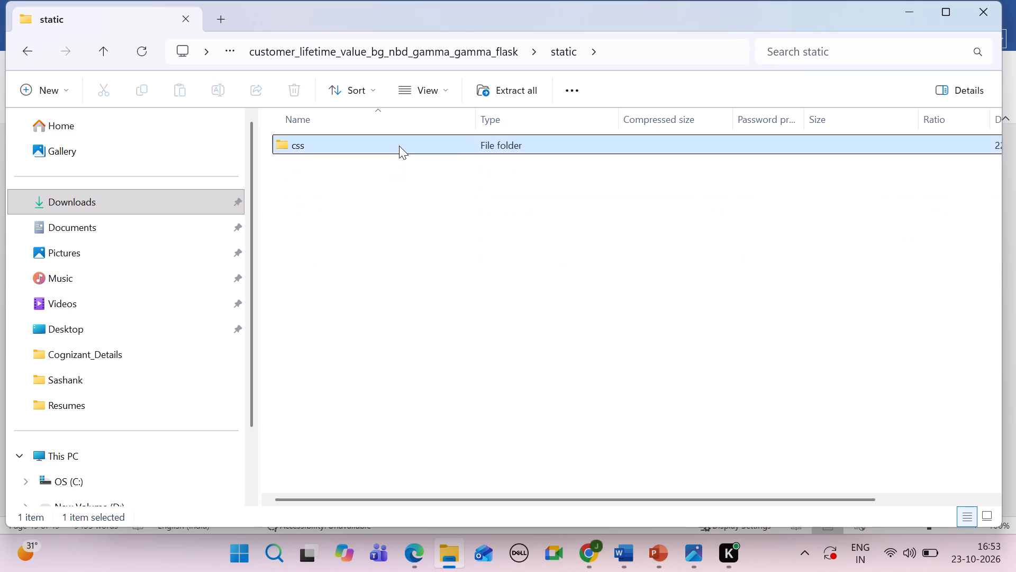
double_click(399, 146)
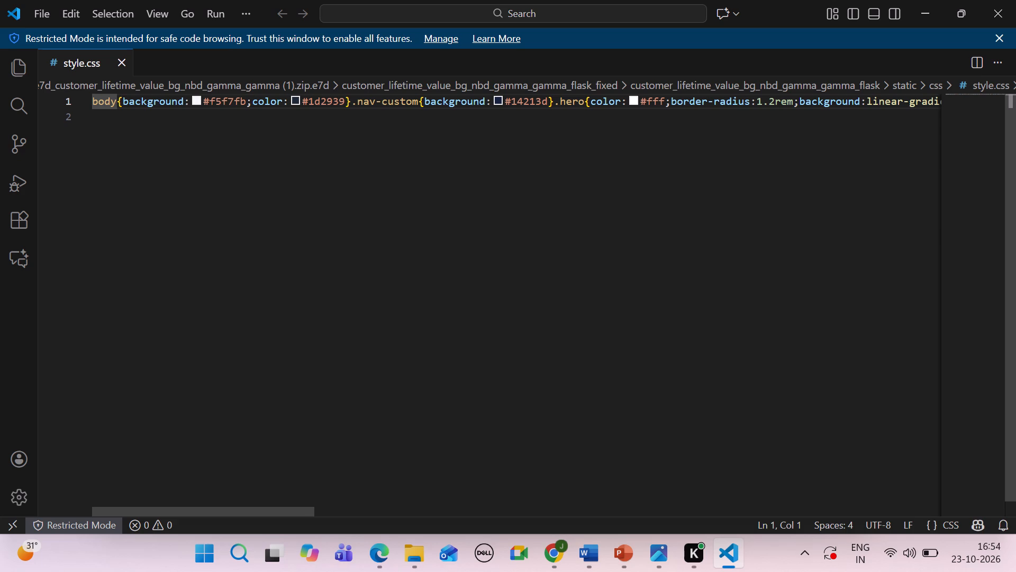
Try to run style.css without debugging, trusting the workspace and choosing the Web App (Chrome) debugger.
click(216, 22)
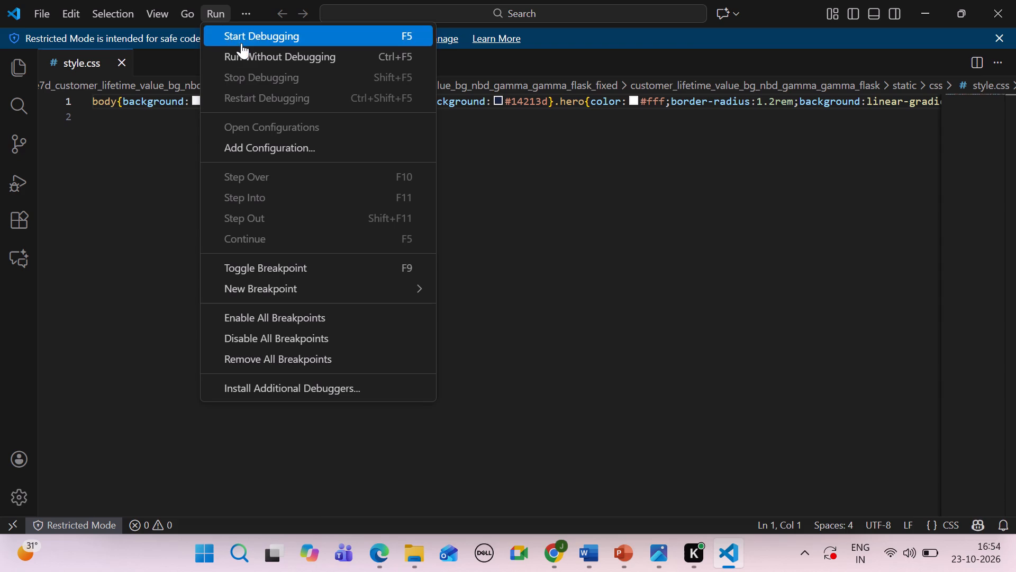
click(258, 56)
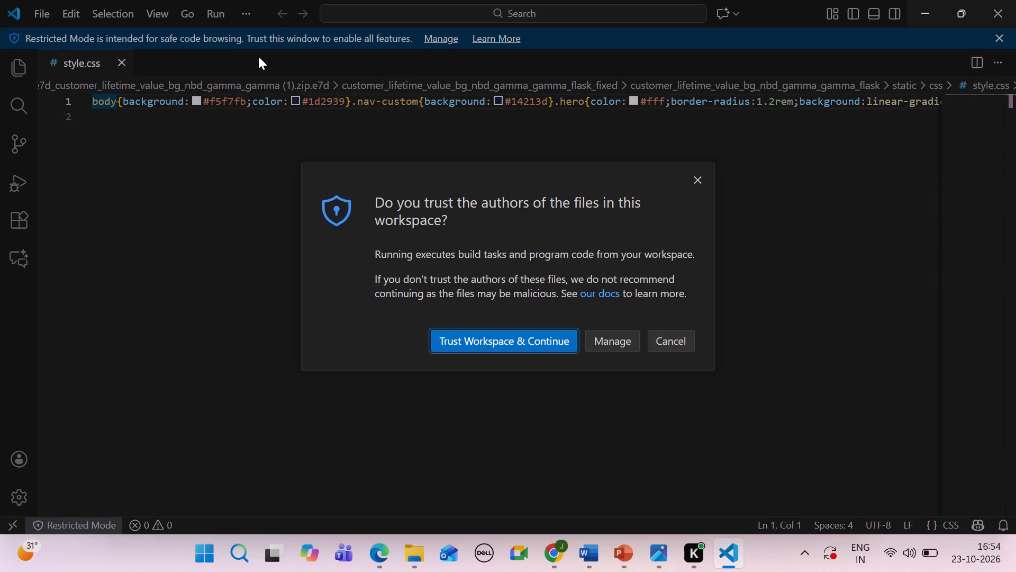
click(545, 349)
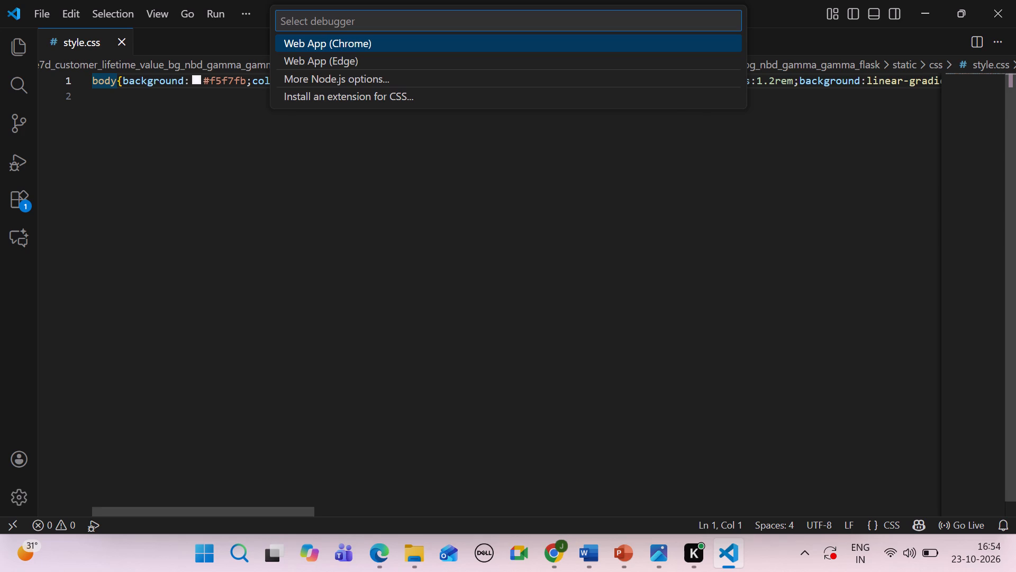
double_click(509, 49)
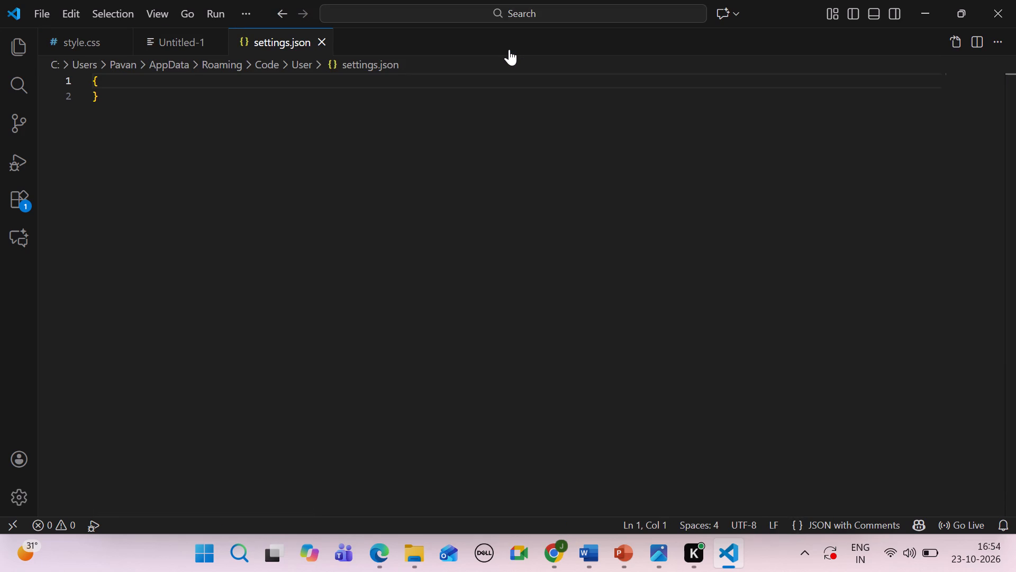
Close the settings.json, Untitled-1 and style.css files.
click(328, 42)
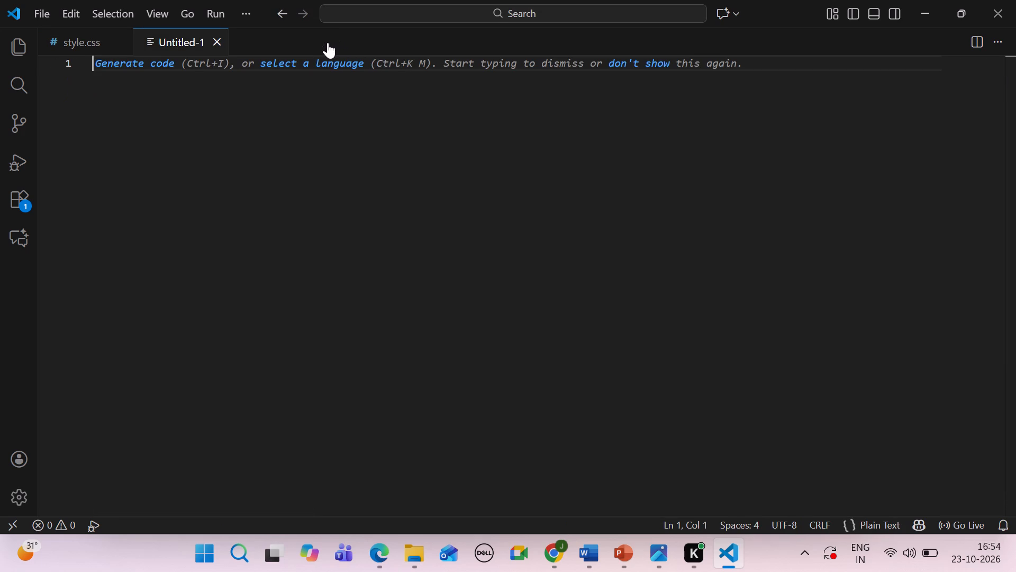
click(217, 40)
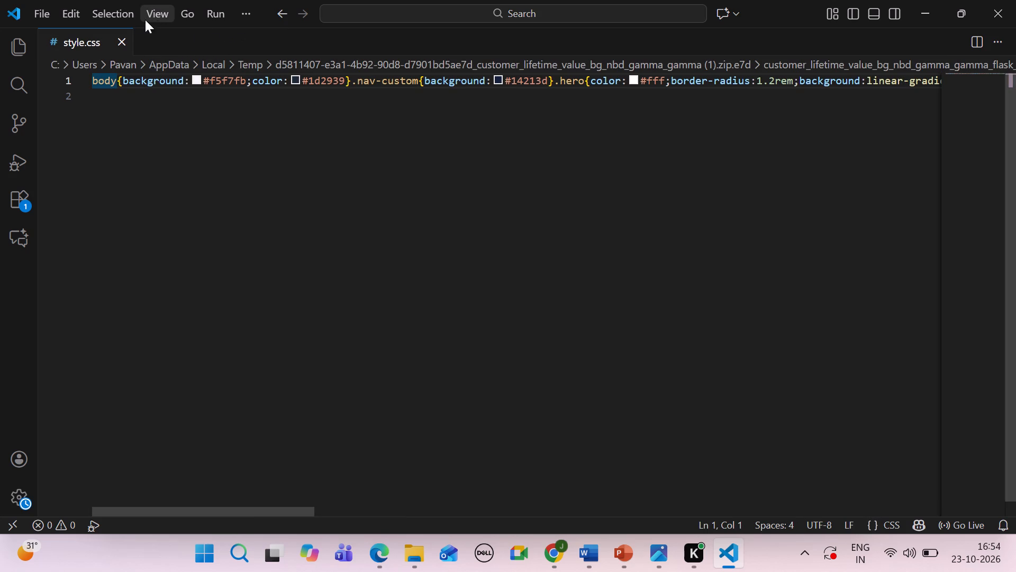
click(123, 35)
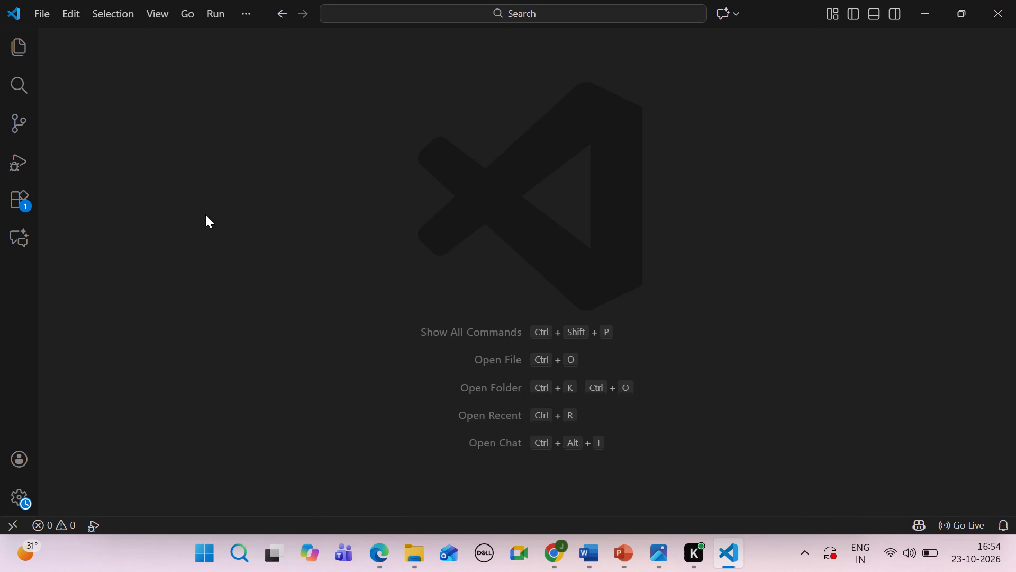
Start opening a folder in the code editor and browse Downloads for the customer lifetime value project folder.
click(22, 45)
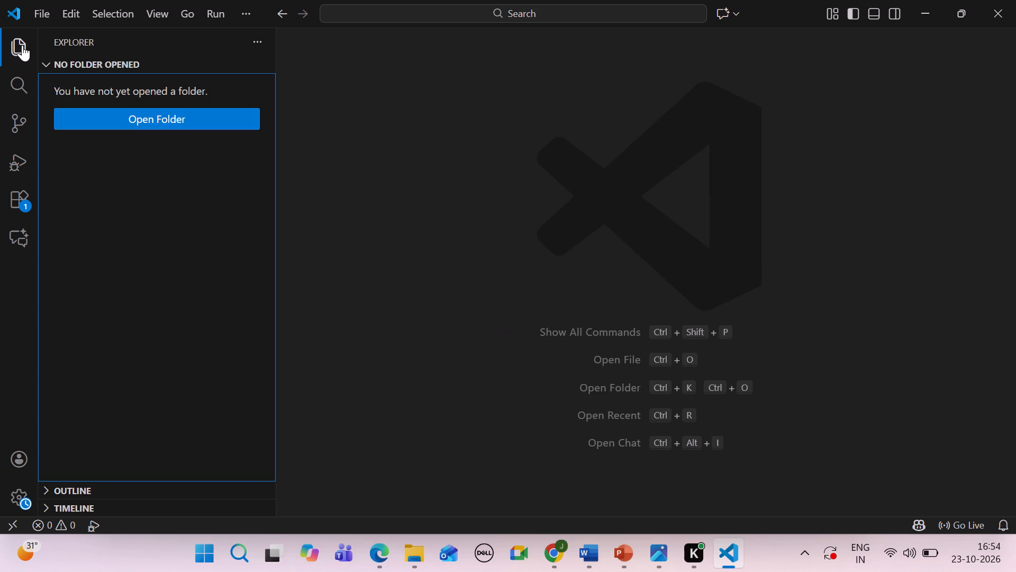
click(110, 112)
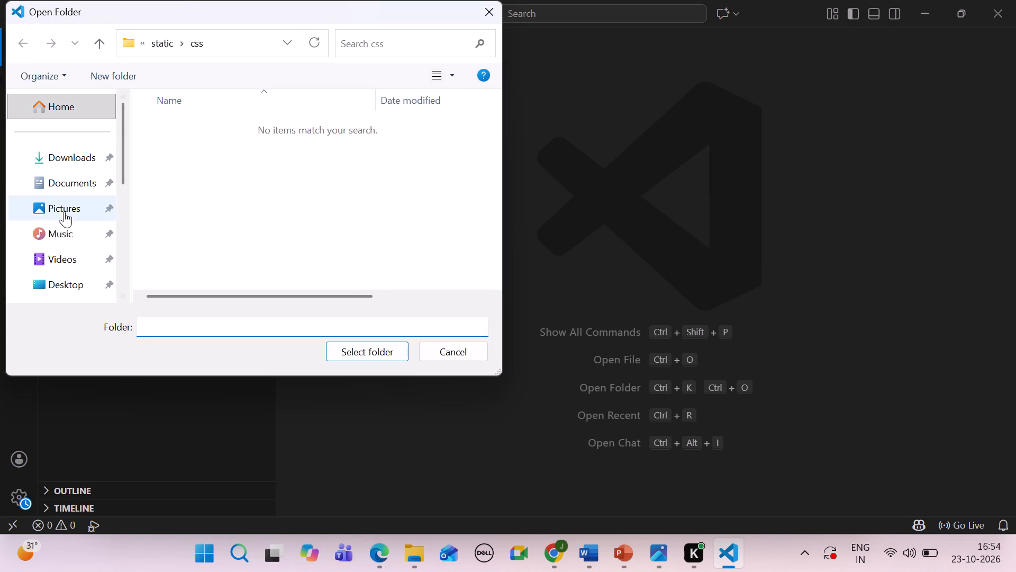
scroll(83, 158, up, 2)
click(90, 162)
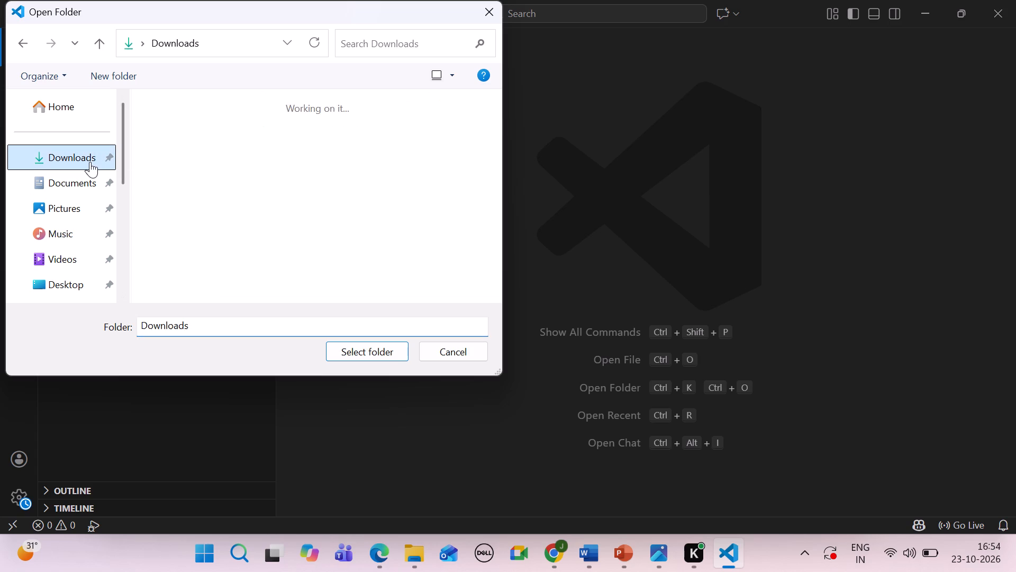
scroll(280, 164, down, 1)
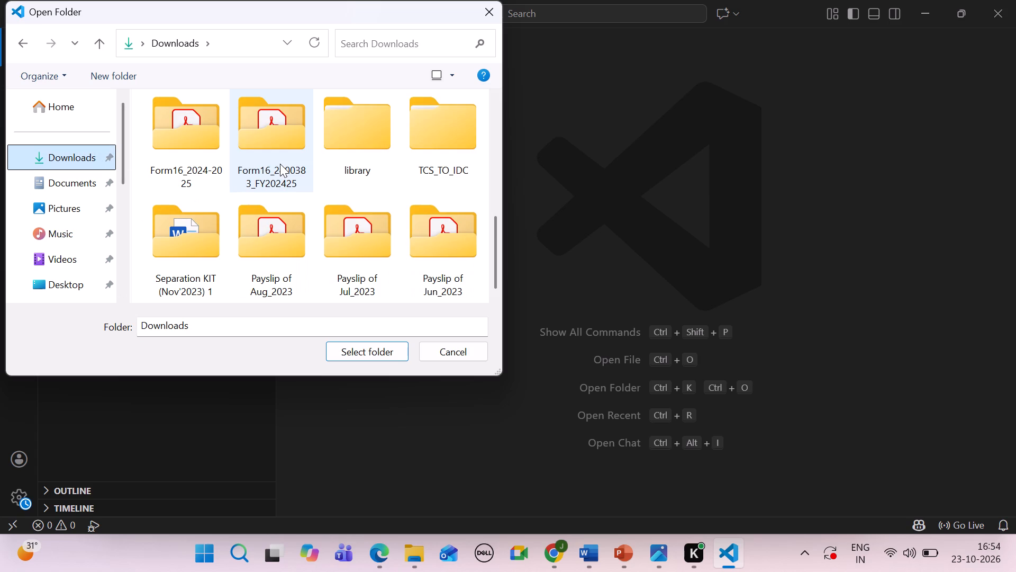
scroll(280, 164, down, 1)
scroll(280, 164, up, 1)
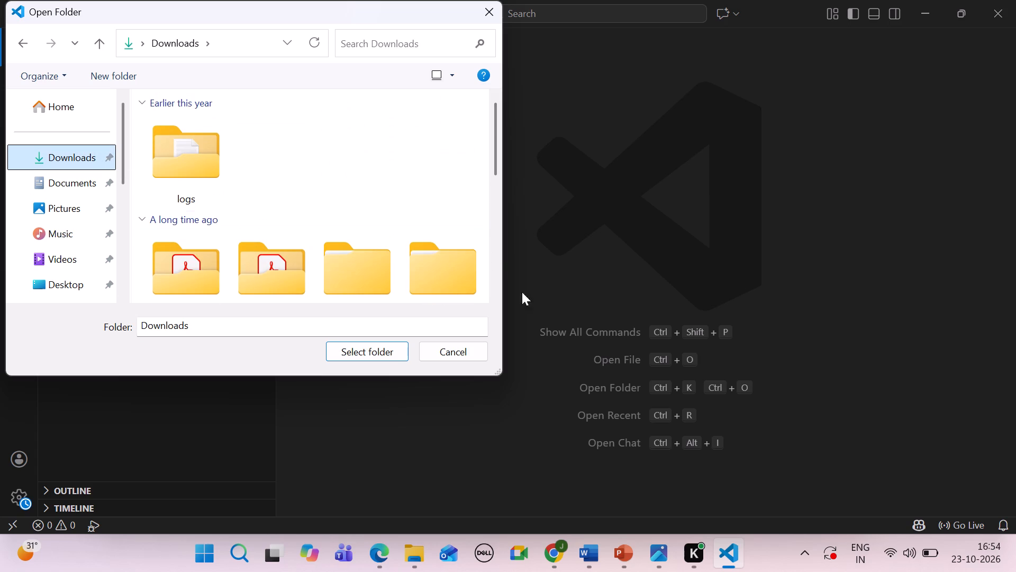
Switch to File Explorer and return to the Downloads folder holding the customer_lifetime_value_bg_nbd_gamma_gamma (1) archive.
click(417, 548)
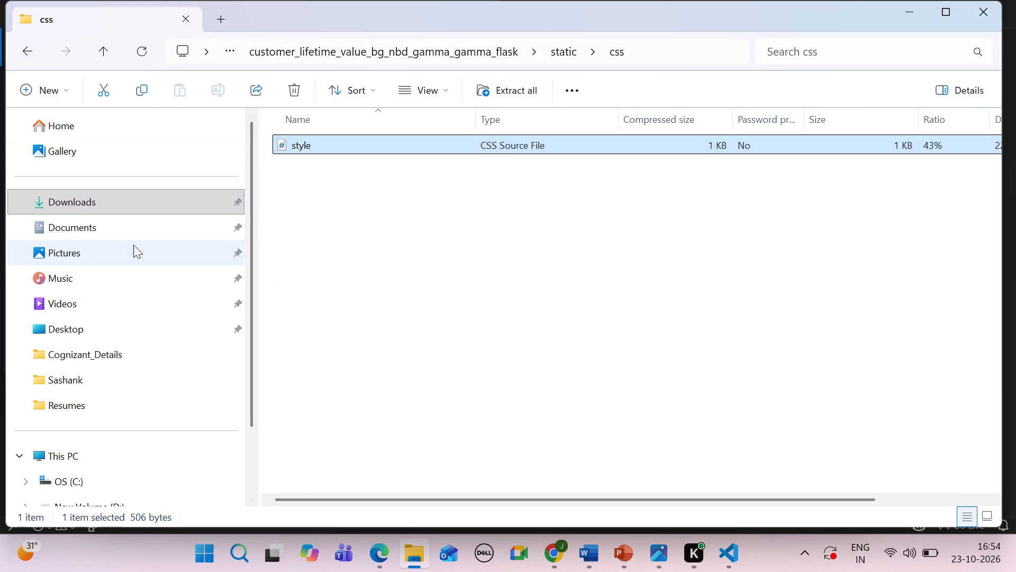
click(143, 204)
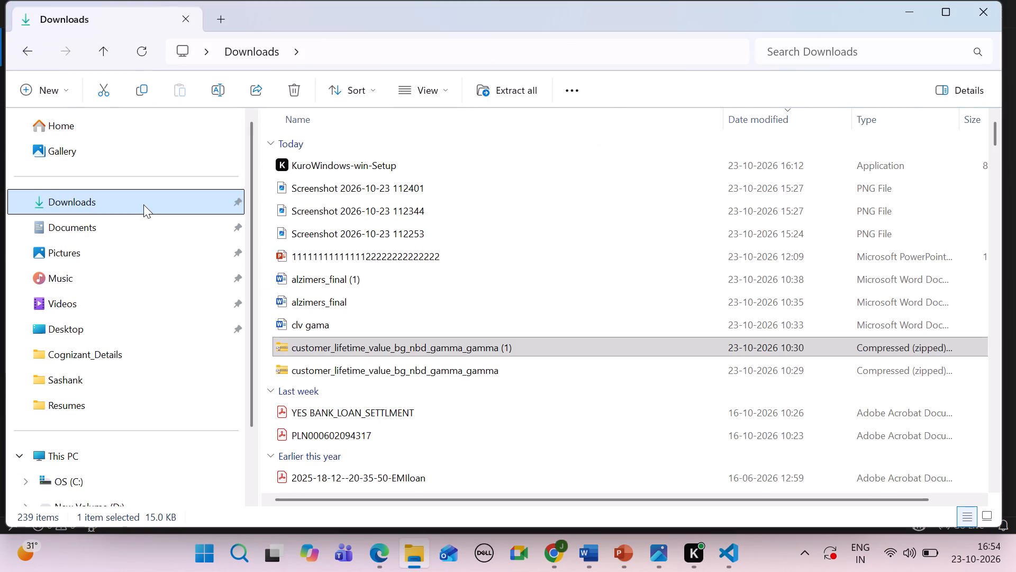
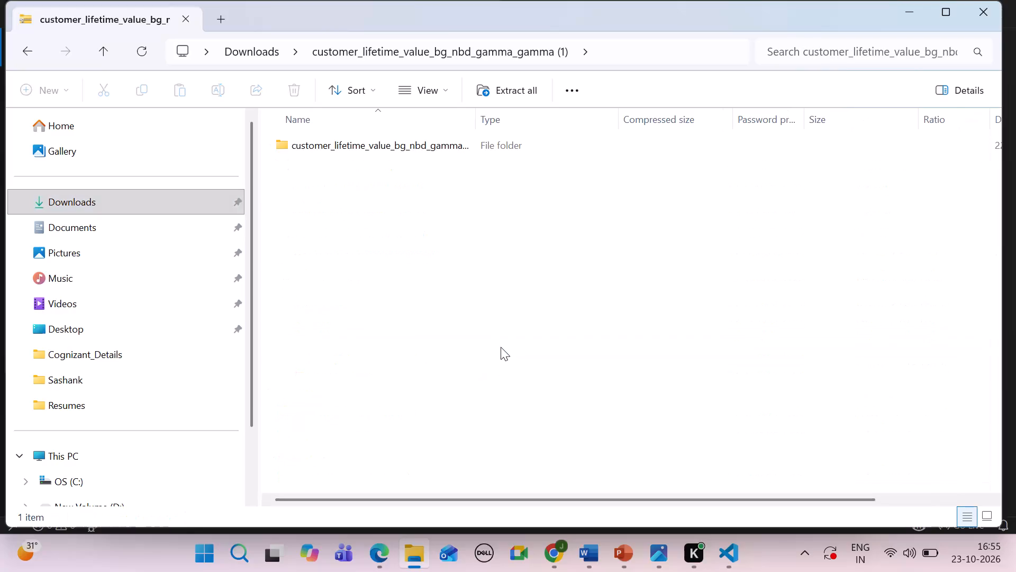
Open the app Python file from the archive's innermost Flask folder in Visual Studio Code, dismissing the pending folder selection and allowing untrusted files.
click(459, 149)
double_click(459, 149)
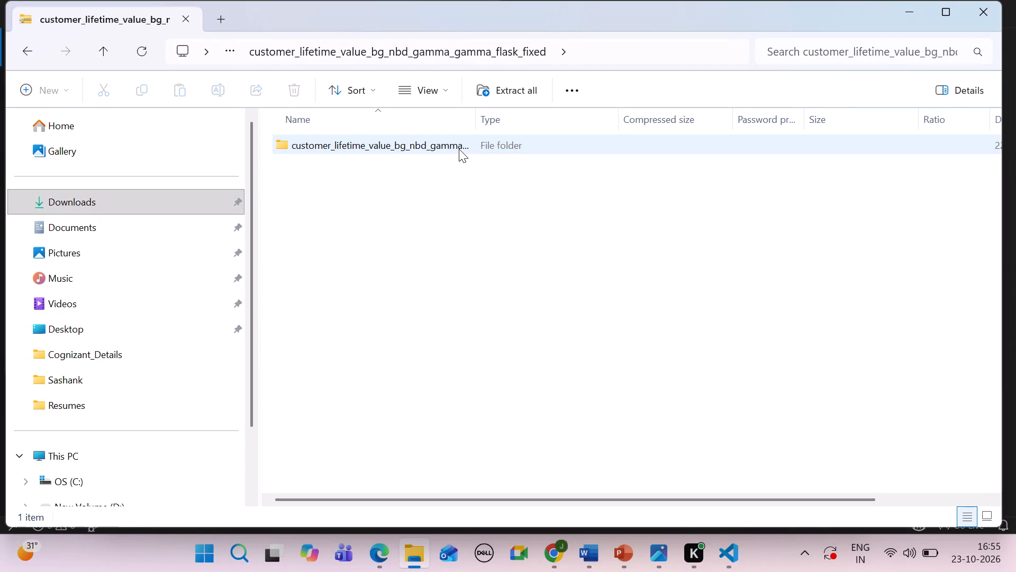
double_click(459, 149)
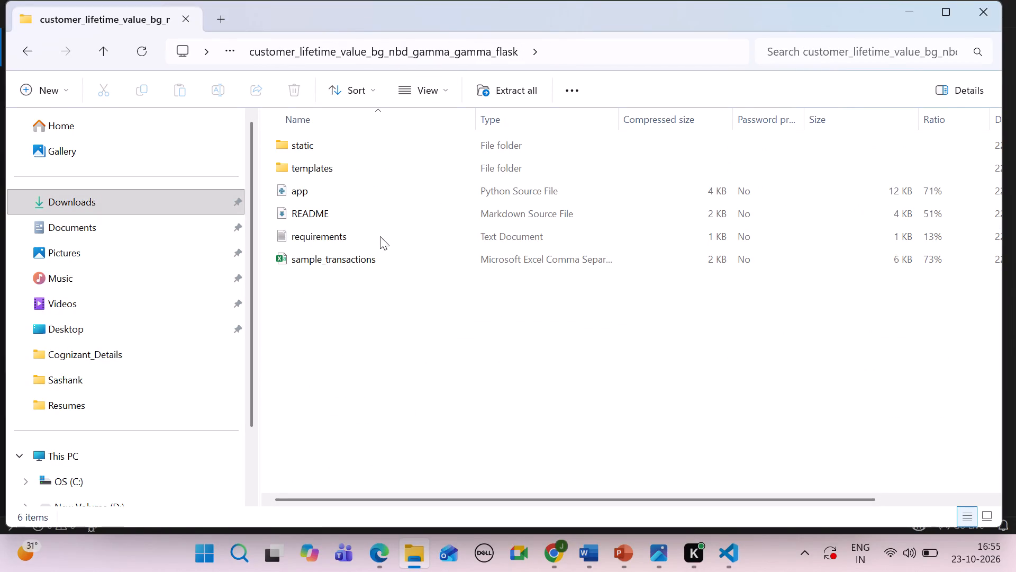
double_click(384, 188)
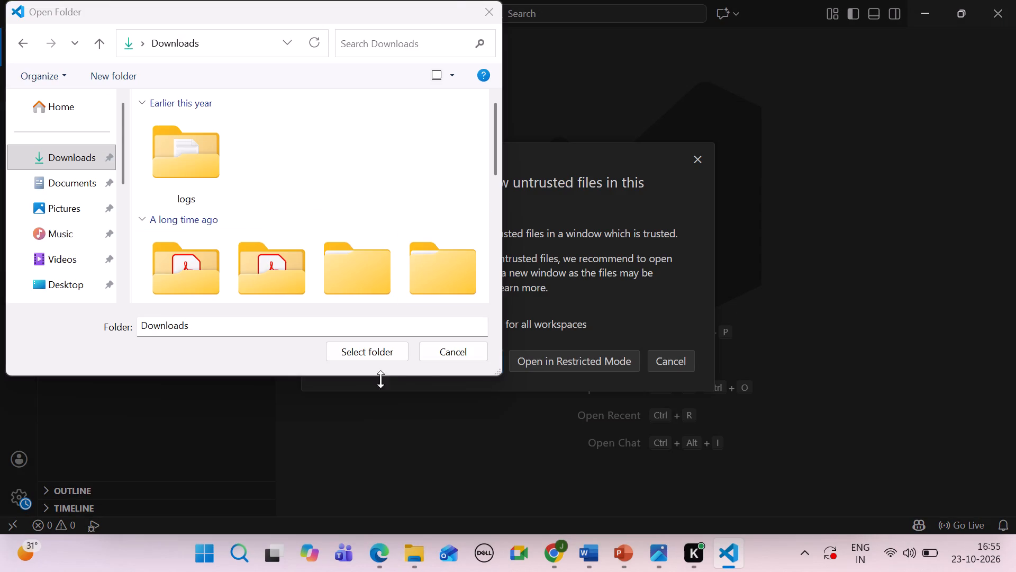
click(486, 10)
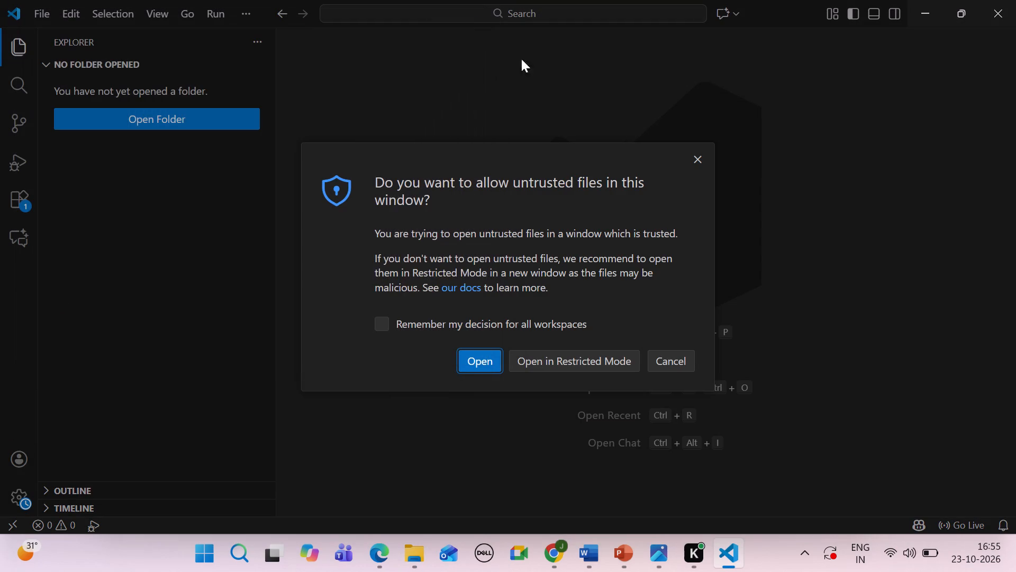
click(485, 357)
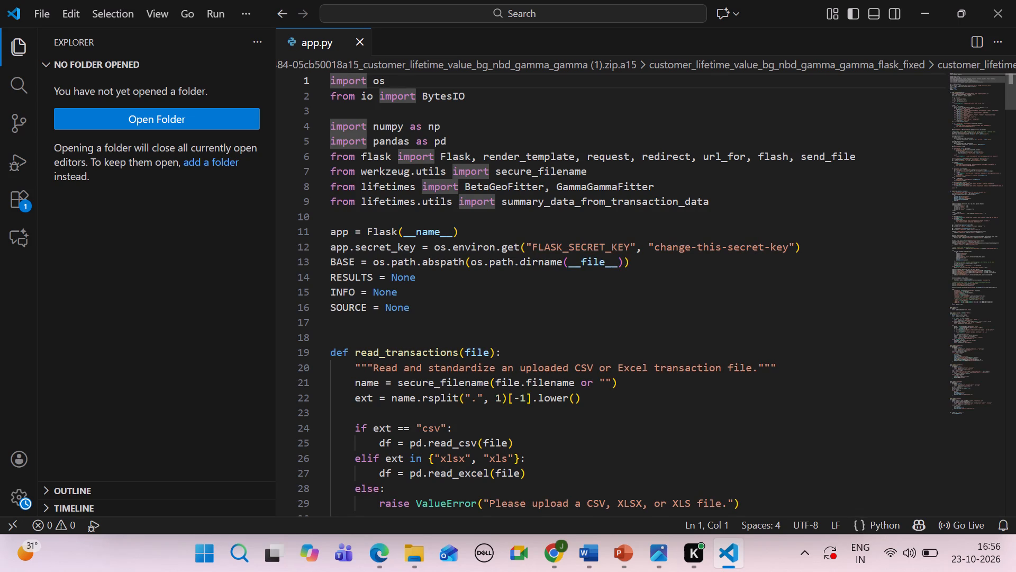
Look through the app.py source code from the imports down to the dashboard and customers routes.
scroll(485, 357, down, 2)
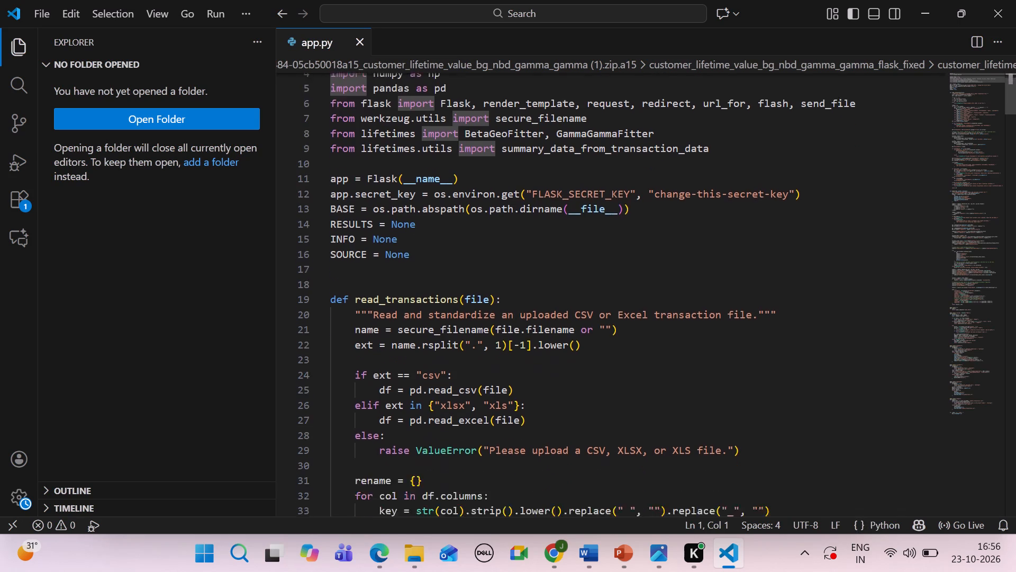
scroll(485, 357, down, 12)
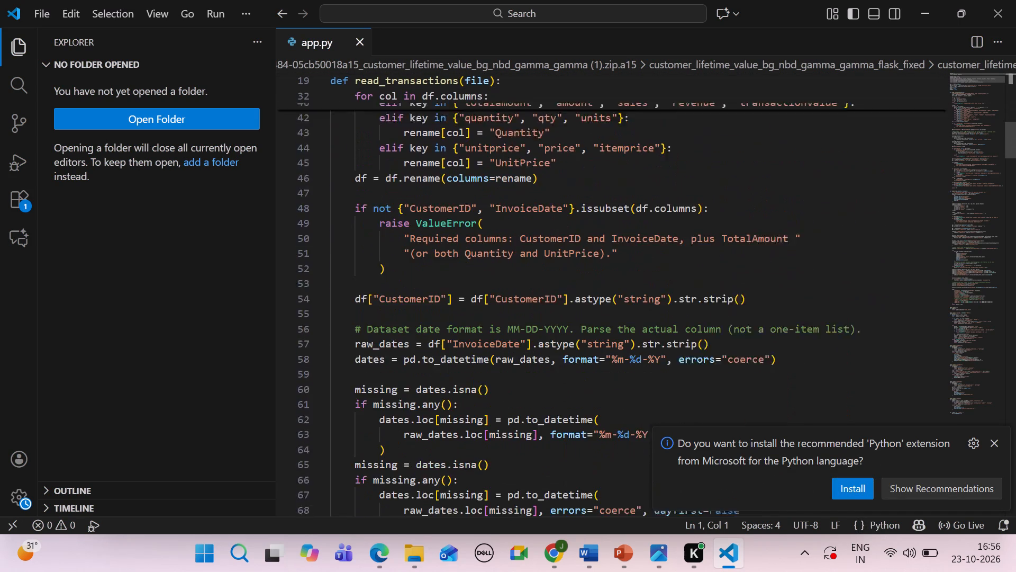
scroll(485, 357, down, 12)
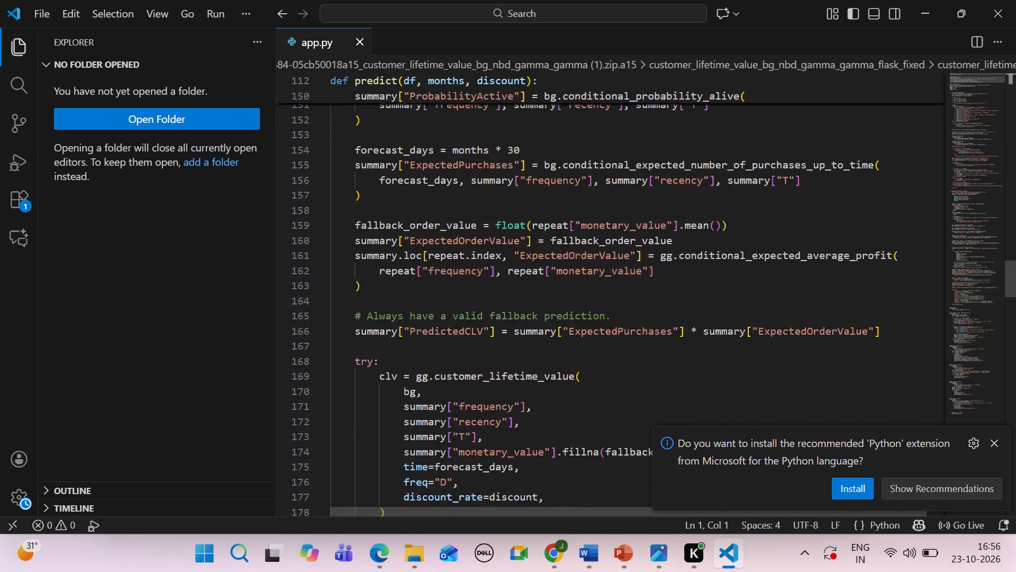
scroll(485, 357, down, 20)
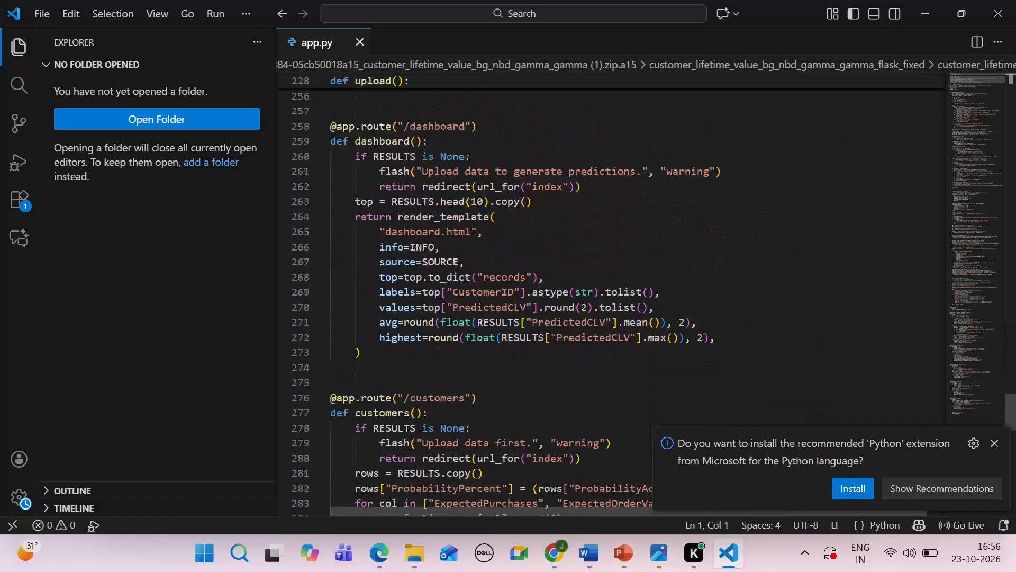
scroll(485, 357, down, 2)
scroll(485, 357, up, 10)
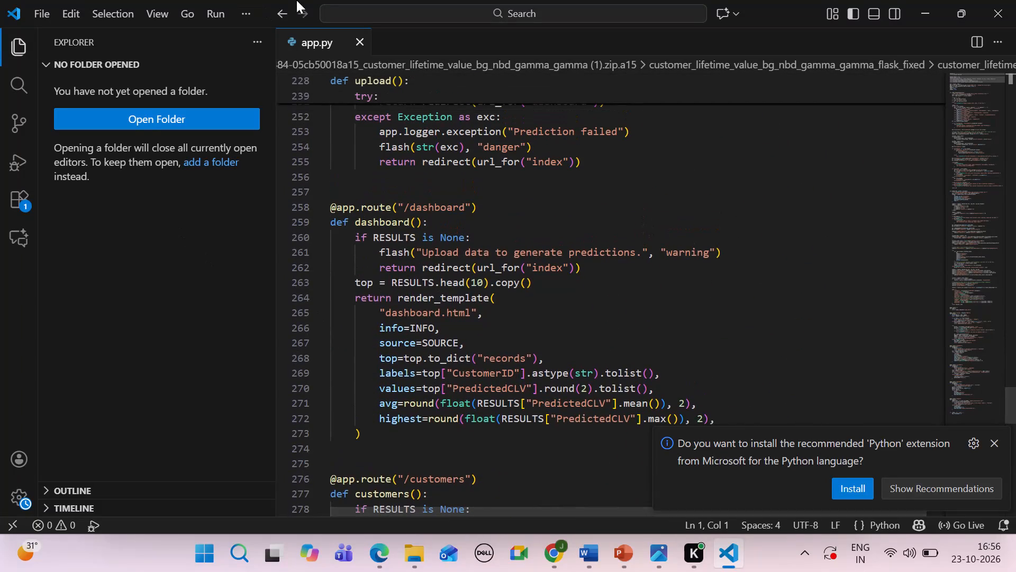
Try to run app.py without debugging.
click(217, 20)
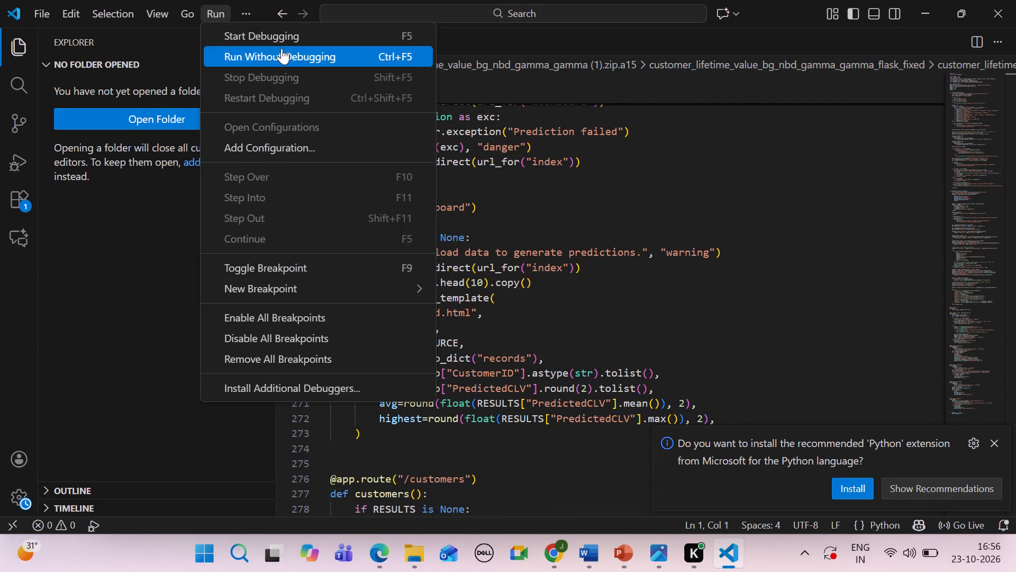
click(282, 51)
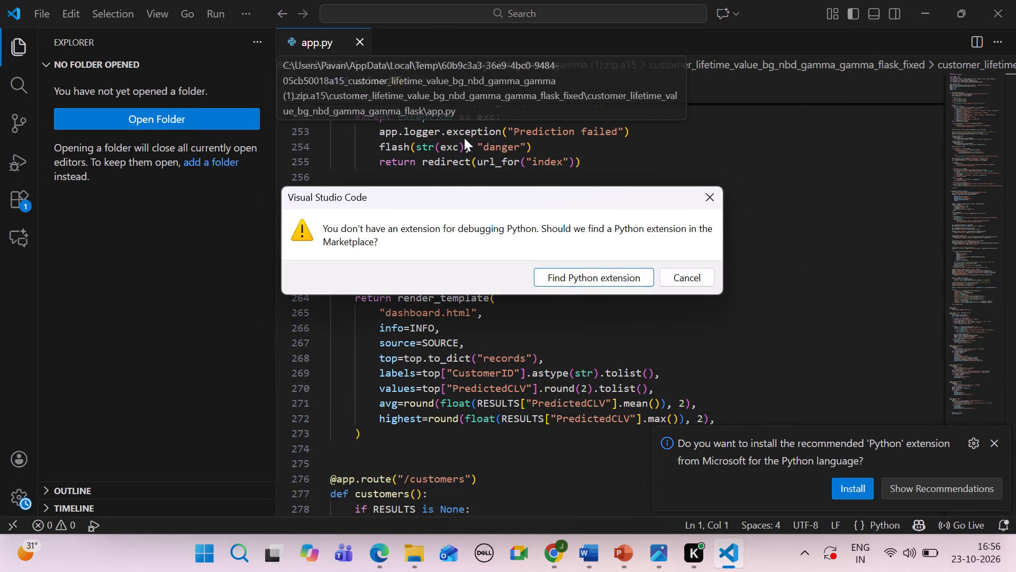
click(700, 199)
Dismiss the Python extension recommendation and copy the entire source code of app.py.
scroll(700, 199, up, 10)
scroll(700, 199, up, 12)
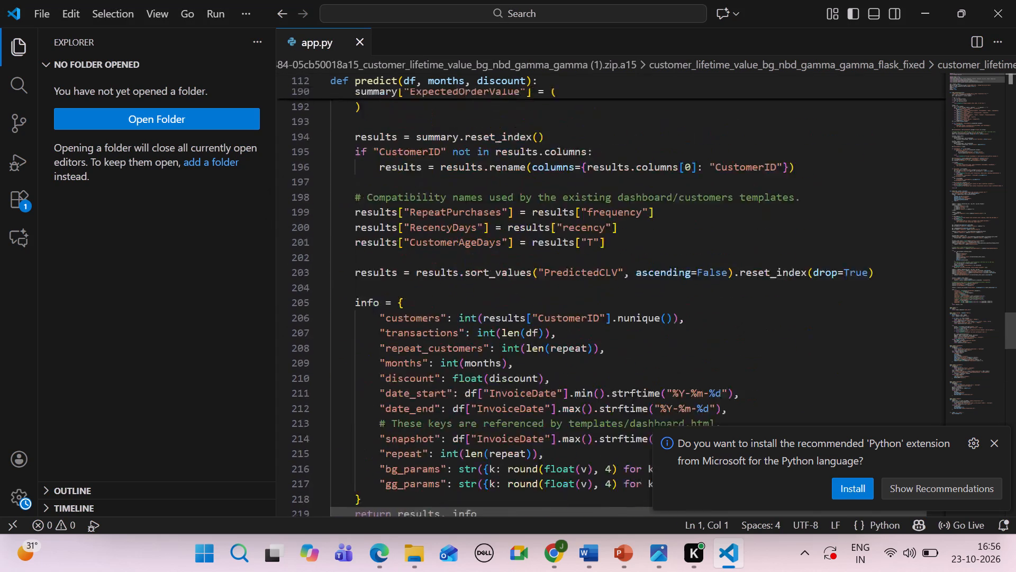
scroll(700, 199, up, 13)
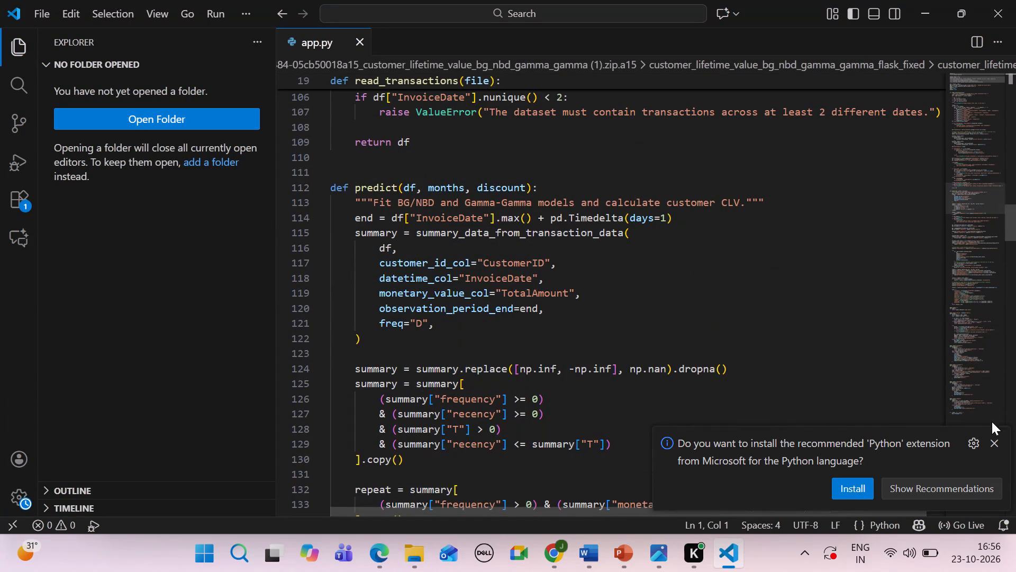
click(991, 441)
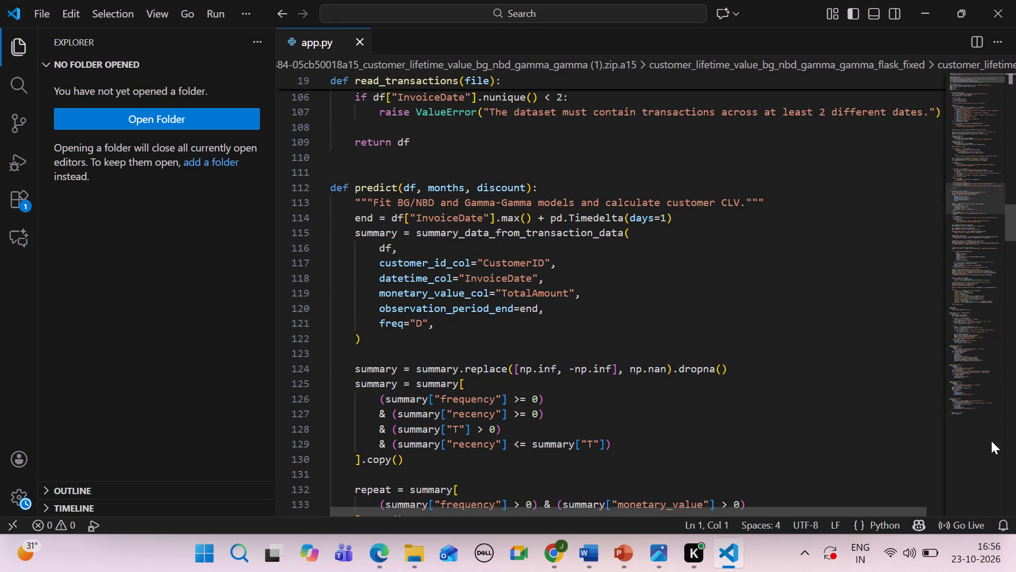
scroll(823, 311, up, 13)
scroll(823, 311, up, 14)
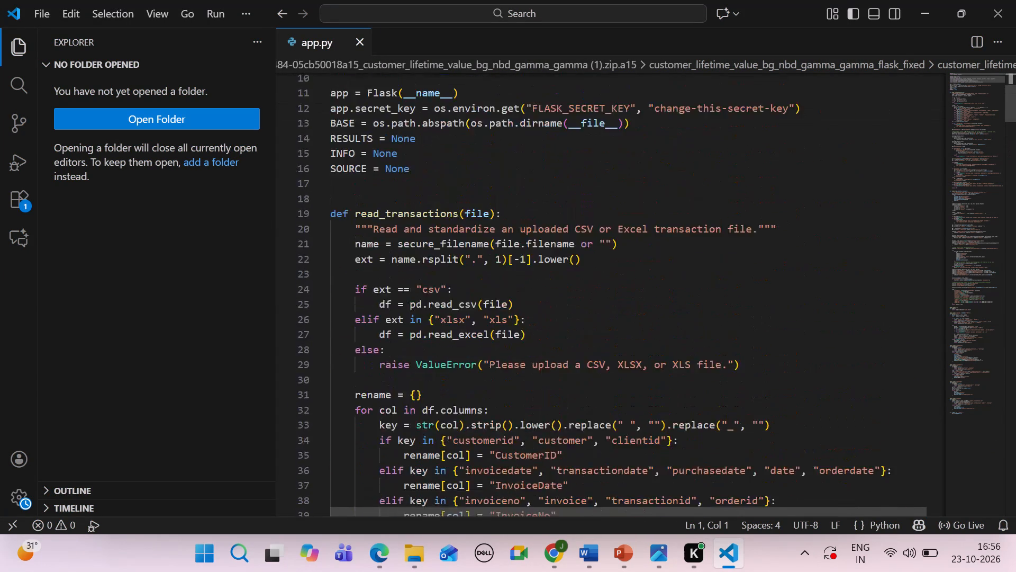
scroll(823, 311, up, 7)
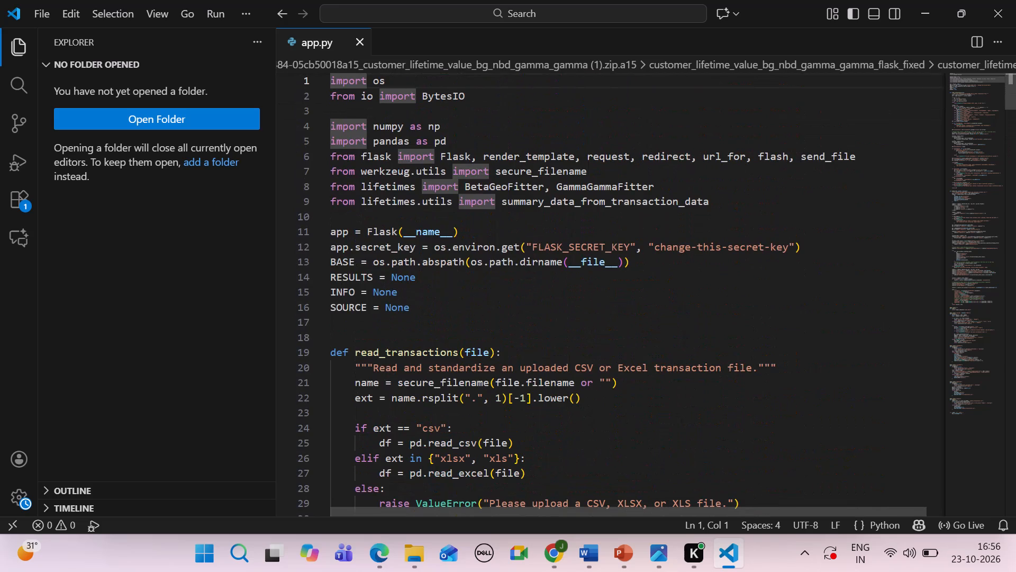
key(ctrl+a)
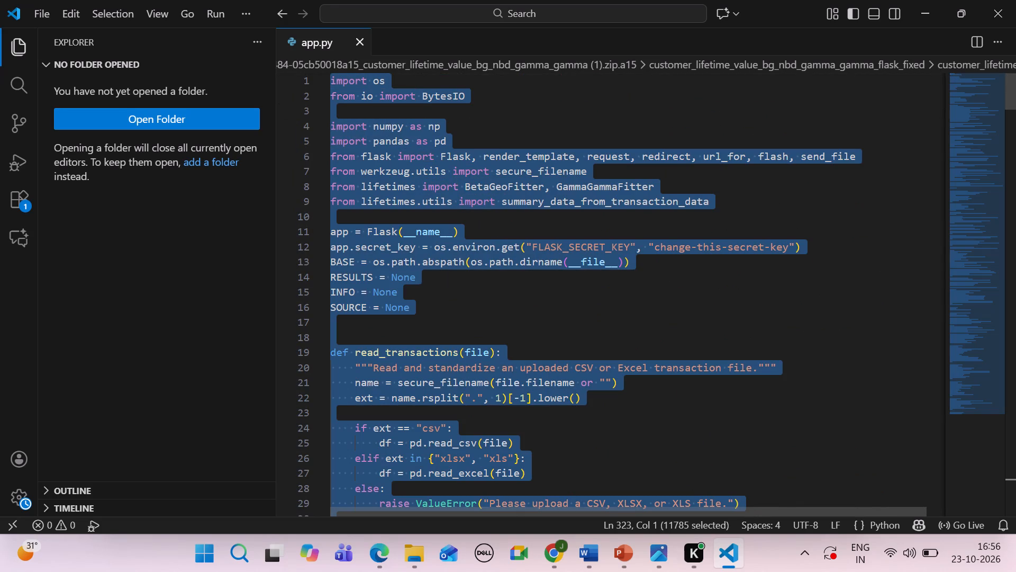
key(ctrl+c)
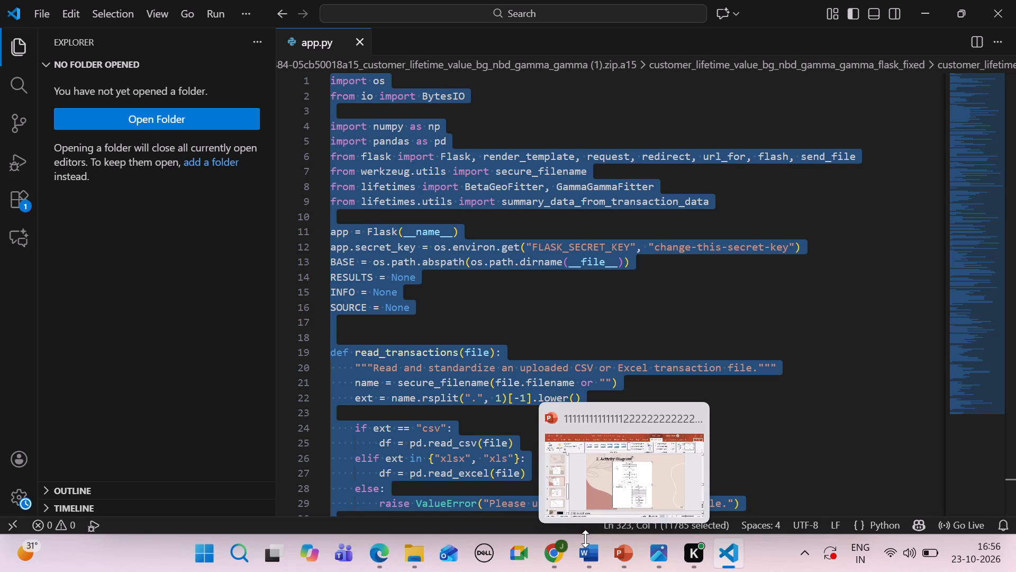
In the clv gama Word document, add a line below the APPENDIX heading formatted as 12 pt, non-bold and left-aligned.
drag(585, 539, 585, 533)
click(592, 555)
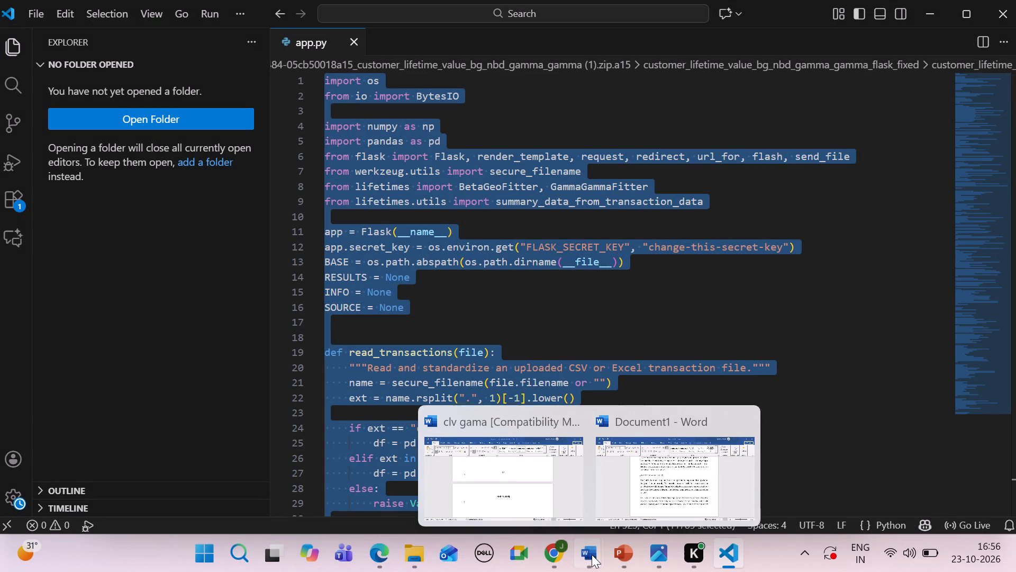
click(536, 477)
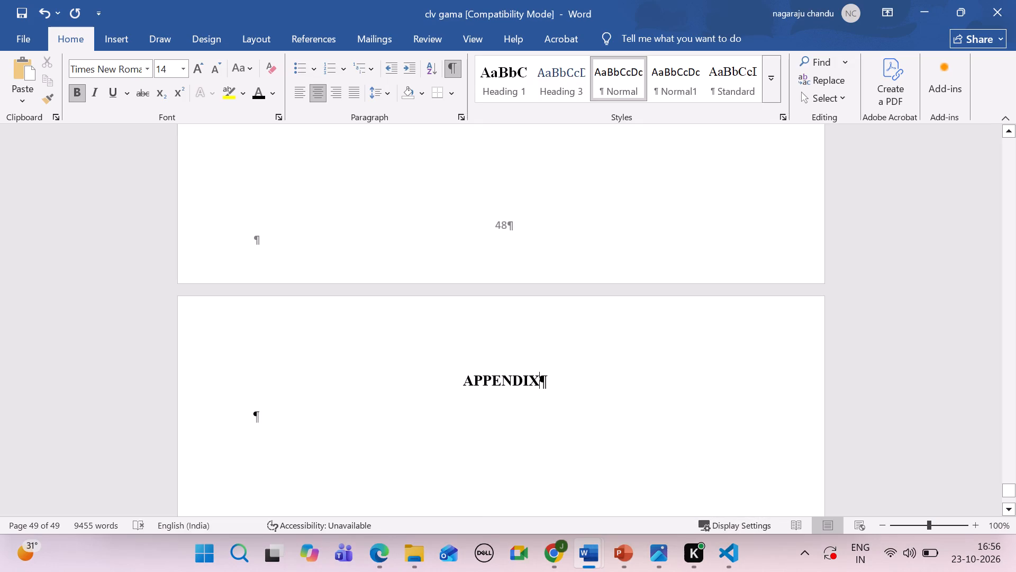
key(Return)
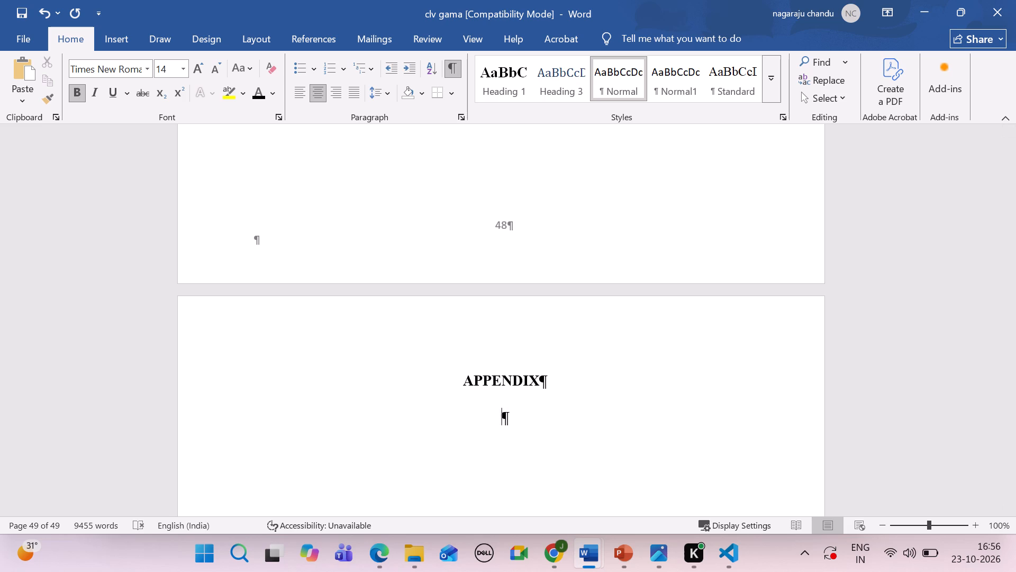
click(187, 68)
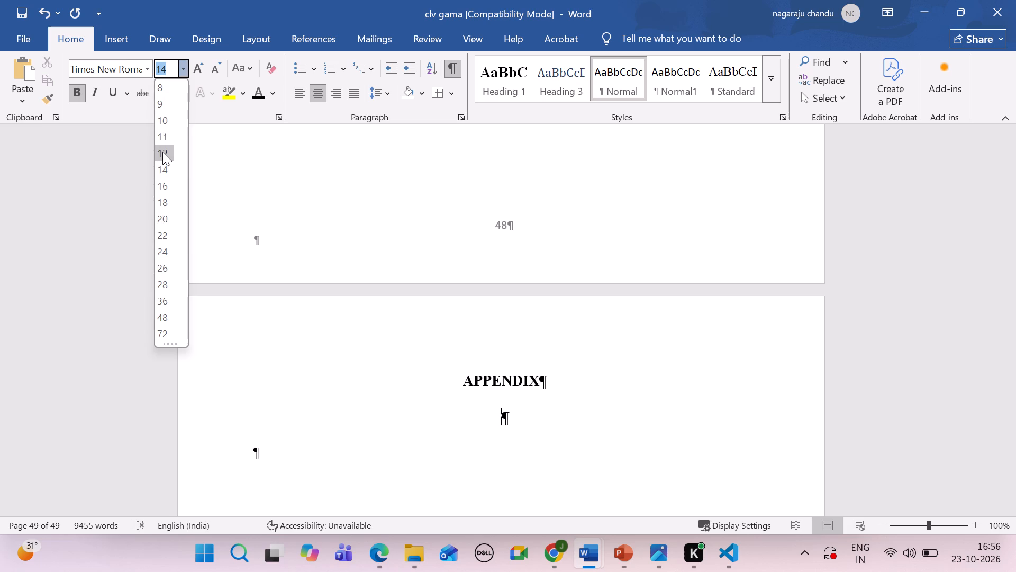
click(162, 152)
click(70, 87)
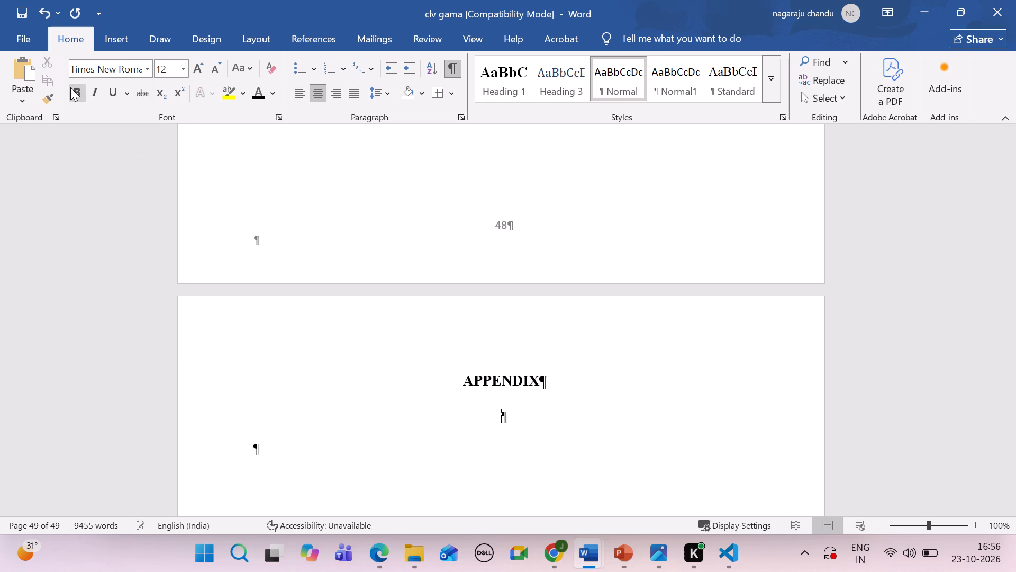
click(302, 91)
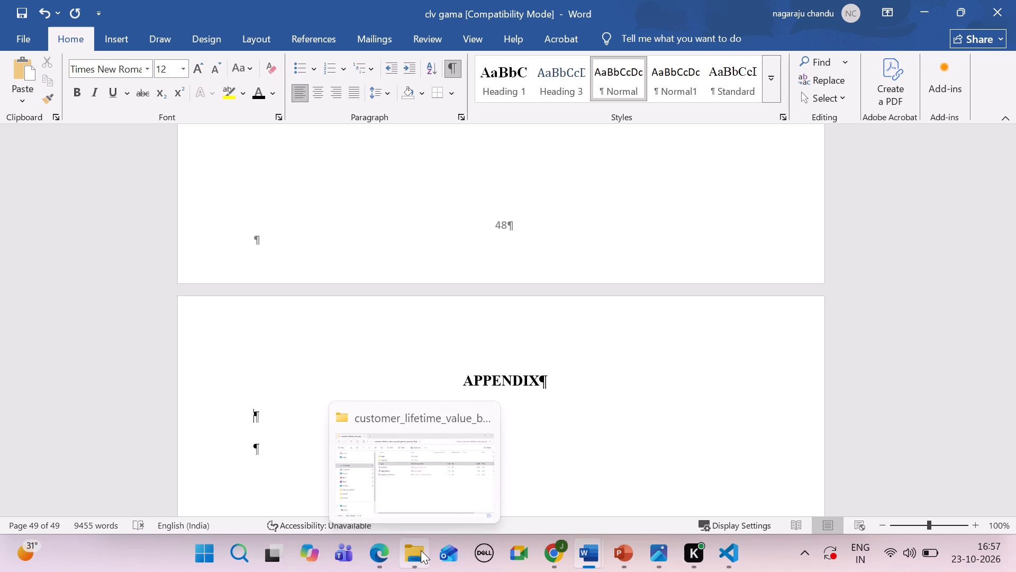
Enter "Python:" as a bold subheading under APPENDIX and start a new line below it.
click(453, 510)
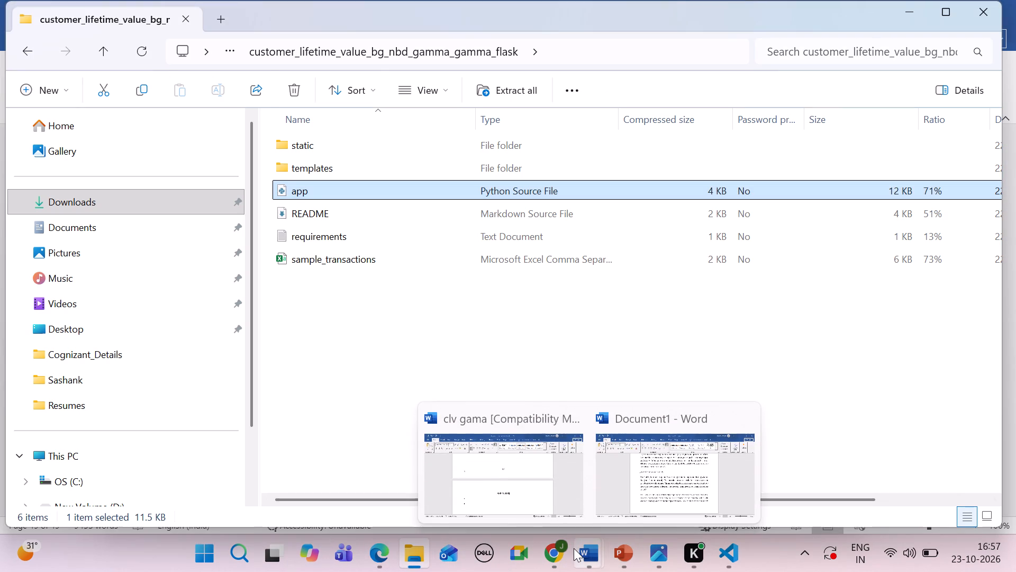
click(519, 489)
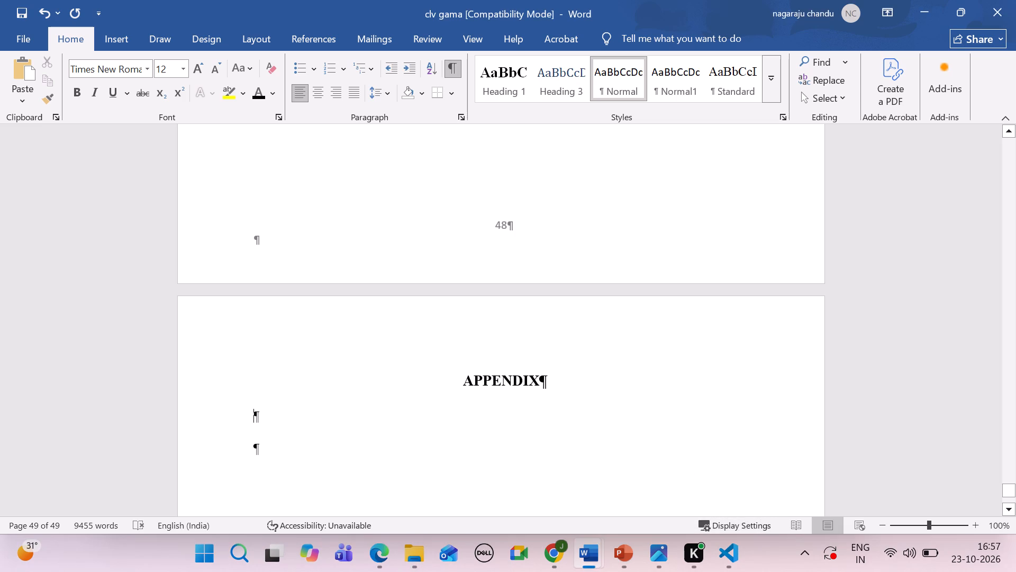
key(p)
key(BackSpace)
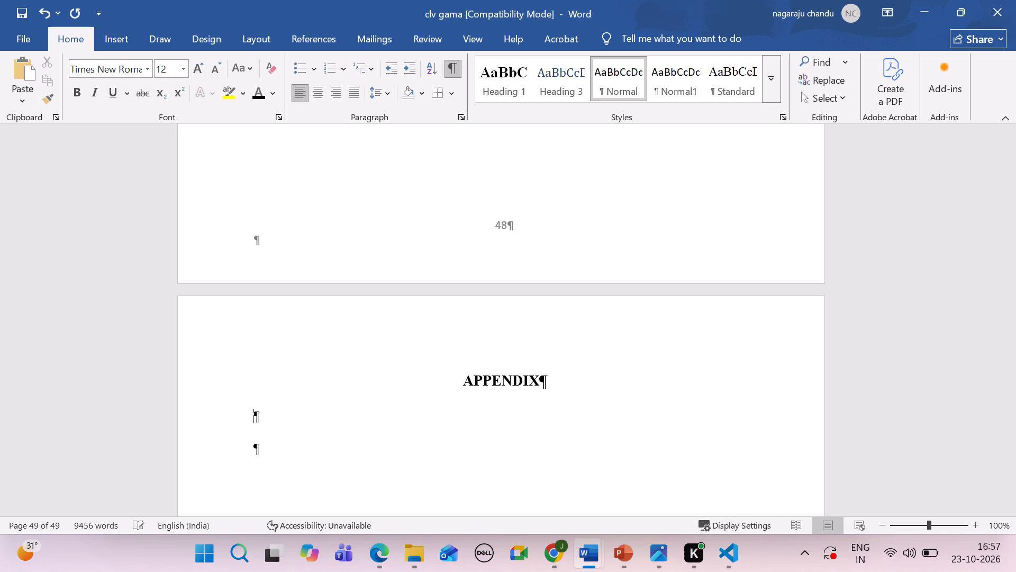
text(Pu)
key(BackSpace)
text(ython)
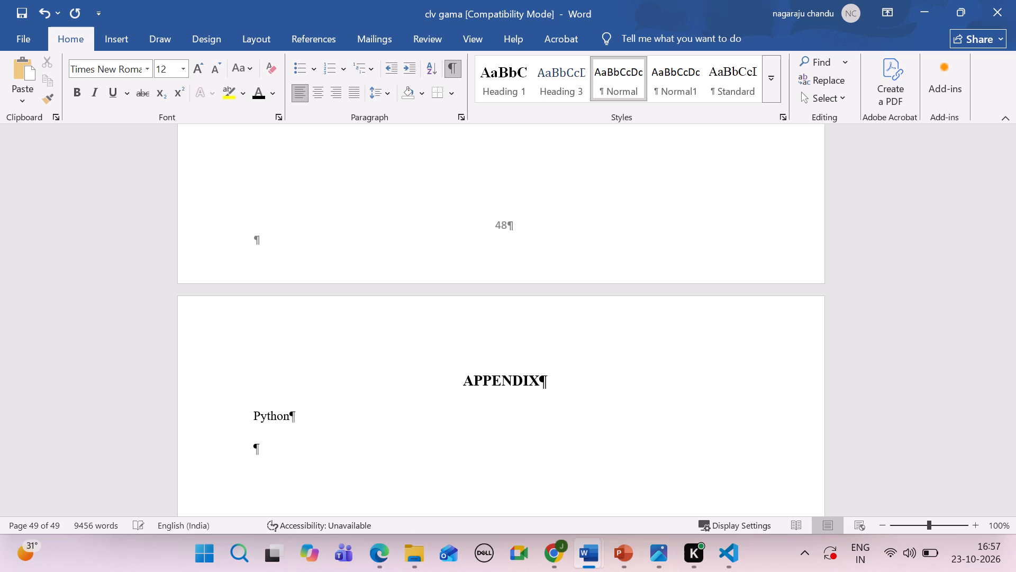
key(shift+colon)
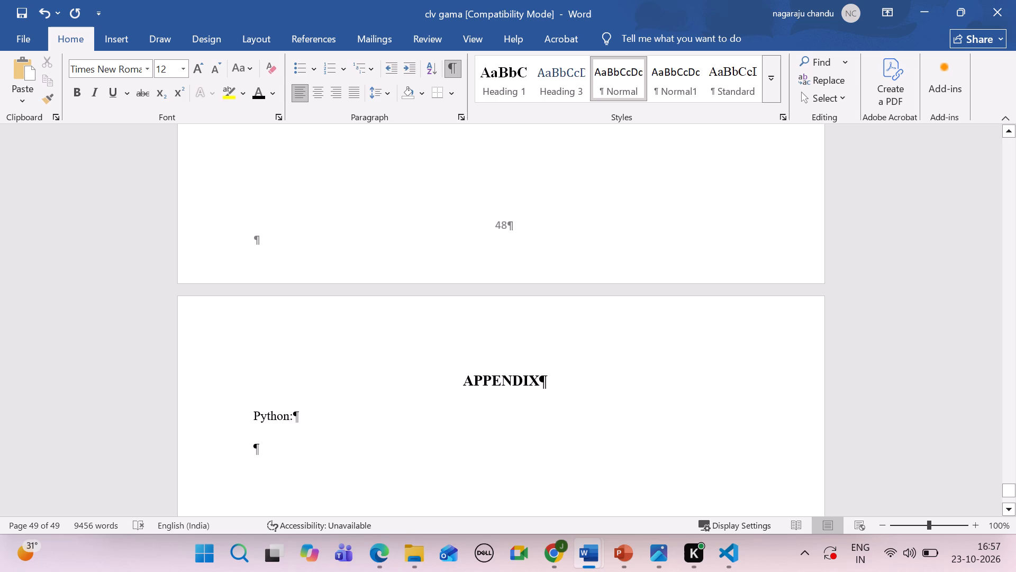
drag(293, 417, 262, 415)
drag(262, 415, 251, 418)
click(259, 396)
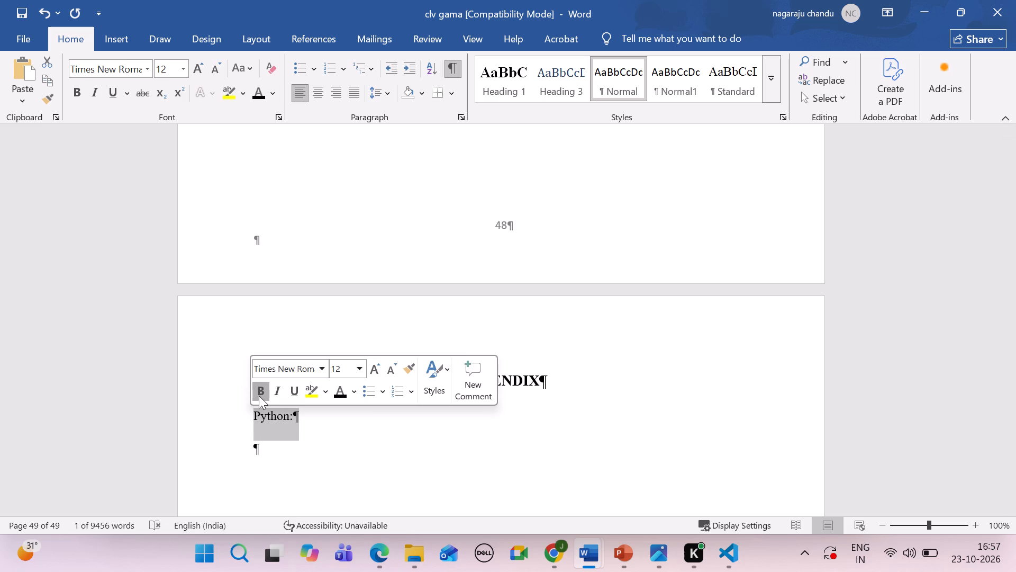
click(316, 419)
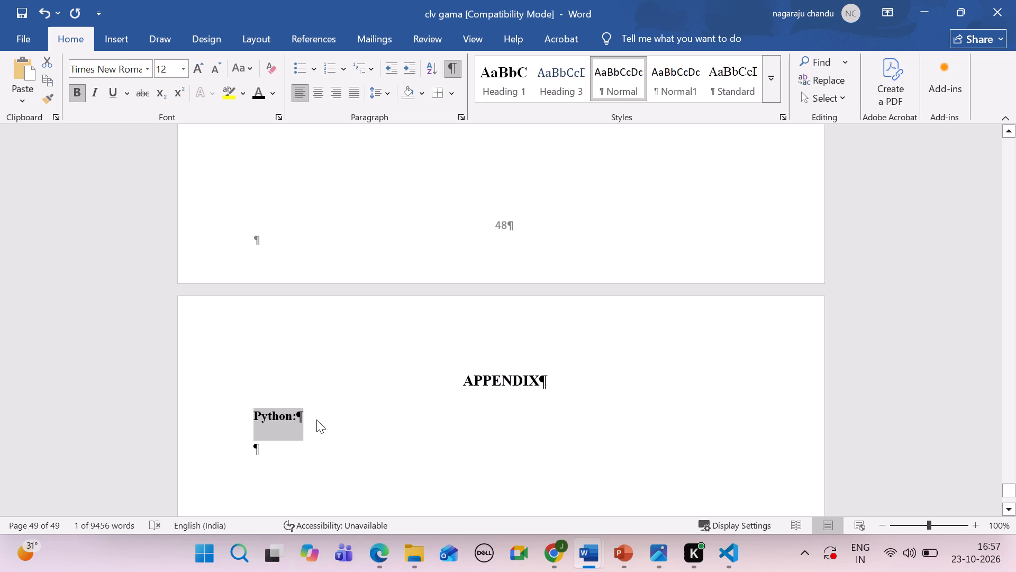
key(Return)
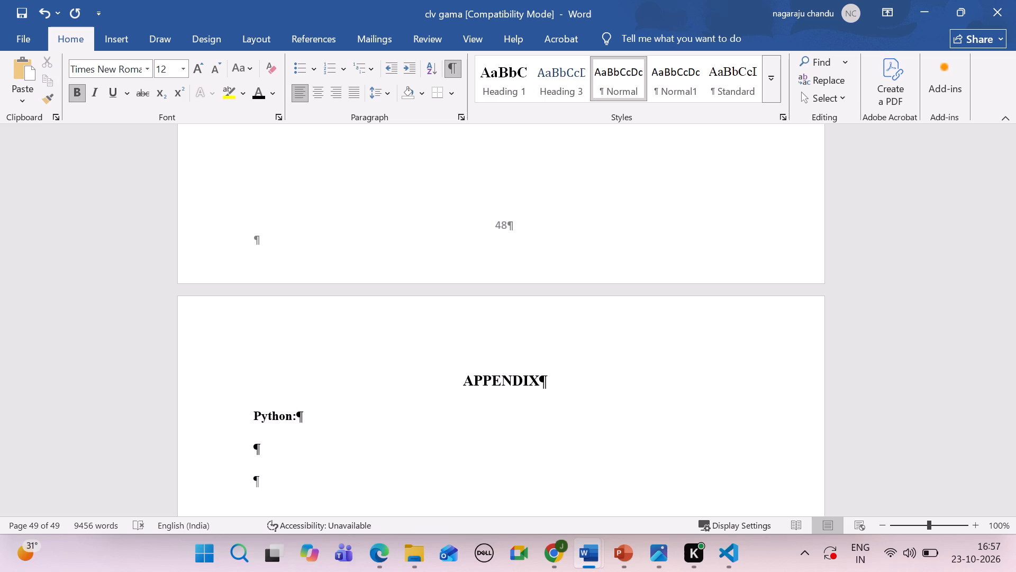
Paste the copied app.py source code on the blank line below the "Python:" subheading.
key(shift+v)
key(BackSpace)
key(ctrl+v)
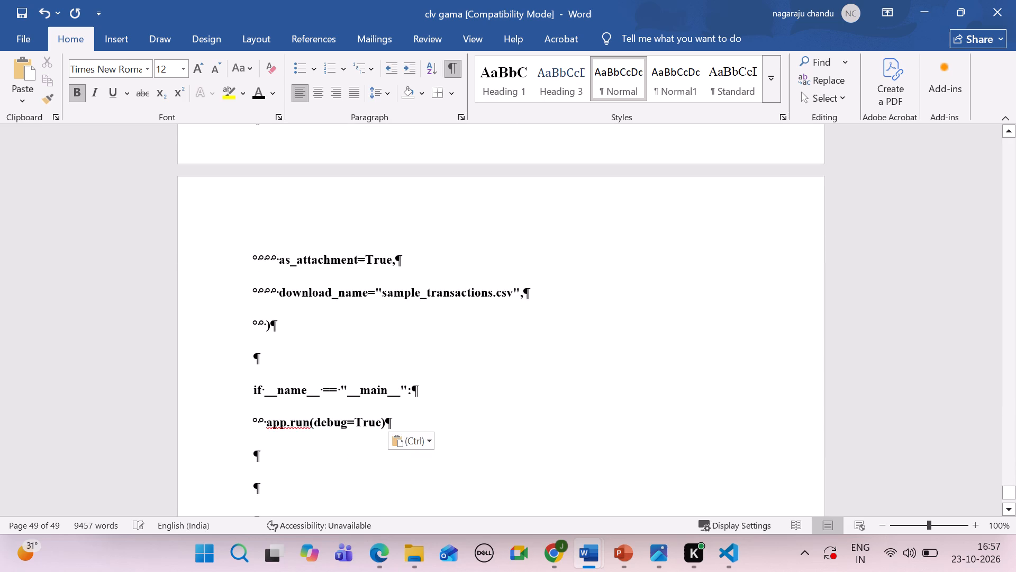
Hide the paragraph marks and other formatting symbols in the document.
scroll(316, 419, up, 12)
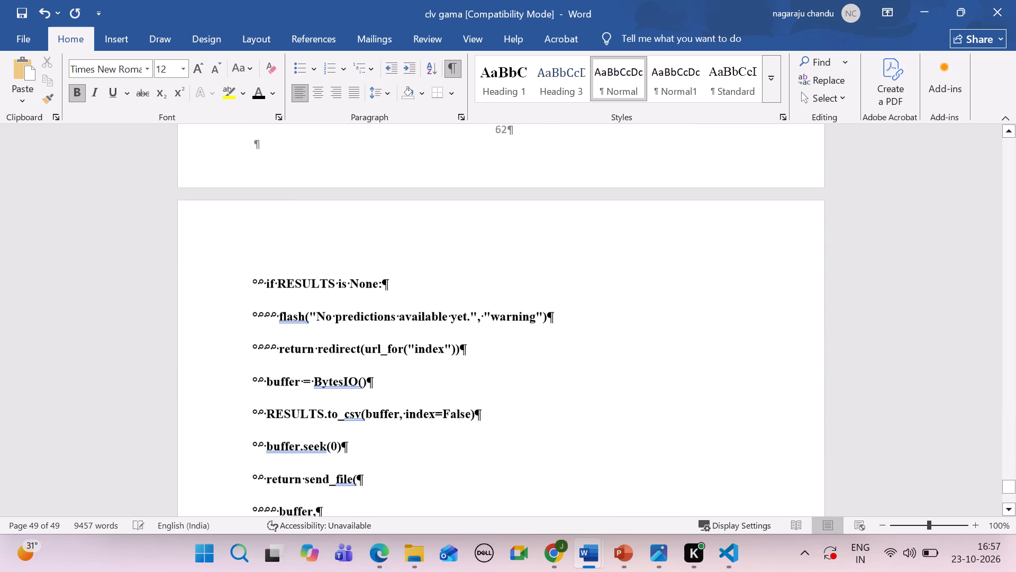
click(449, 71)
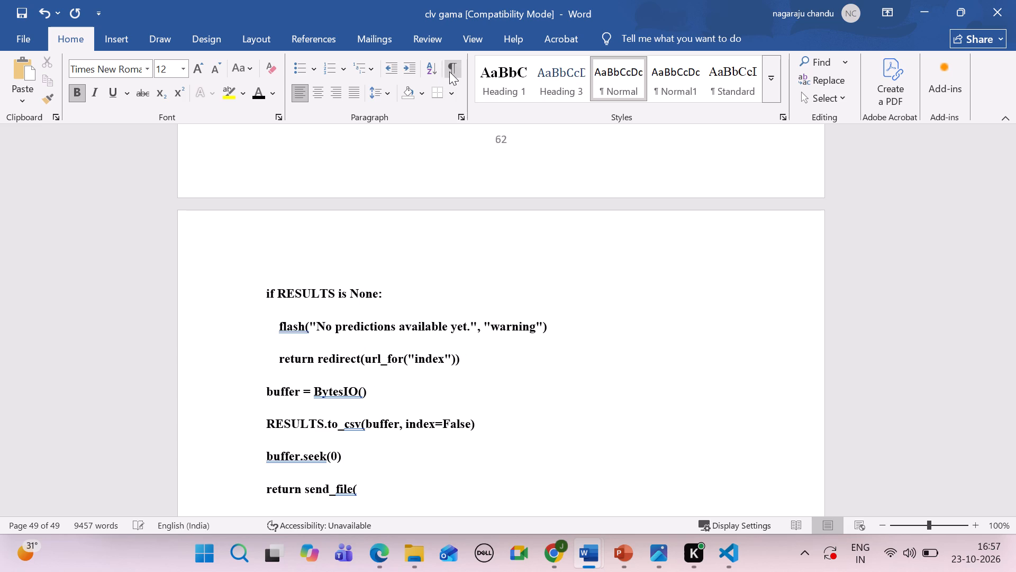
Look back through the pasted app.py code in the APPENDIX section to check its layout across the pages.
scroll(449, 71, up, 5)
scroll(579, 255, up, 9)
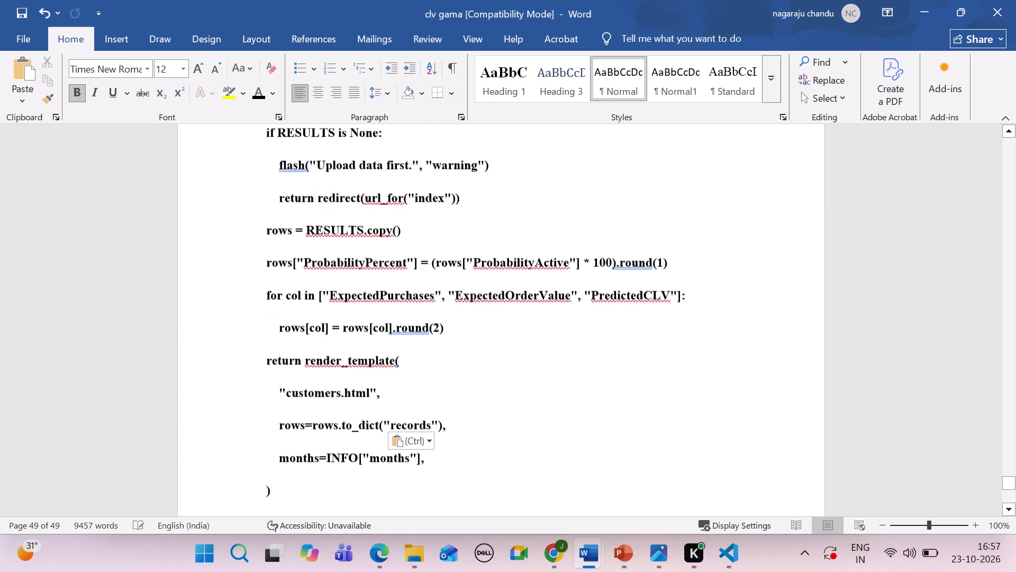
scroll(579, 255, up, 3)
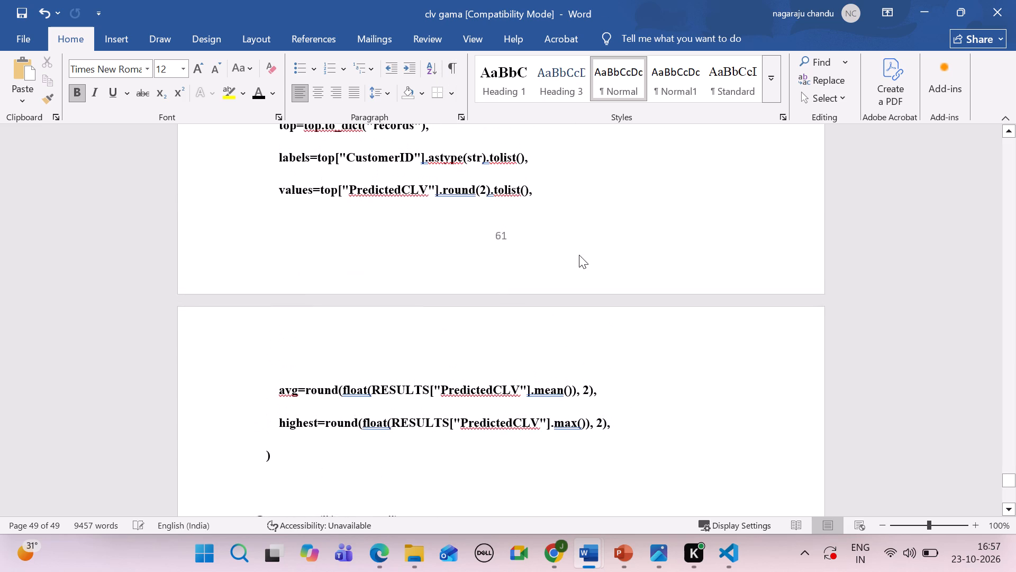
scroll(579, 255, up, 11)
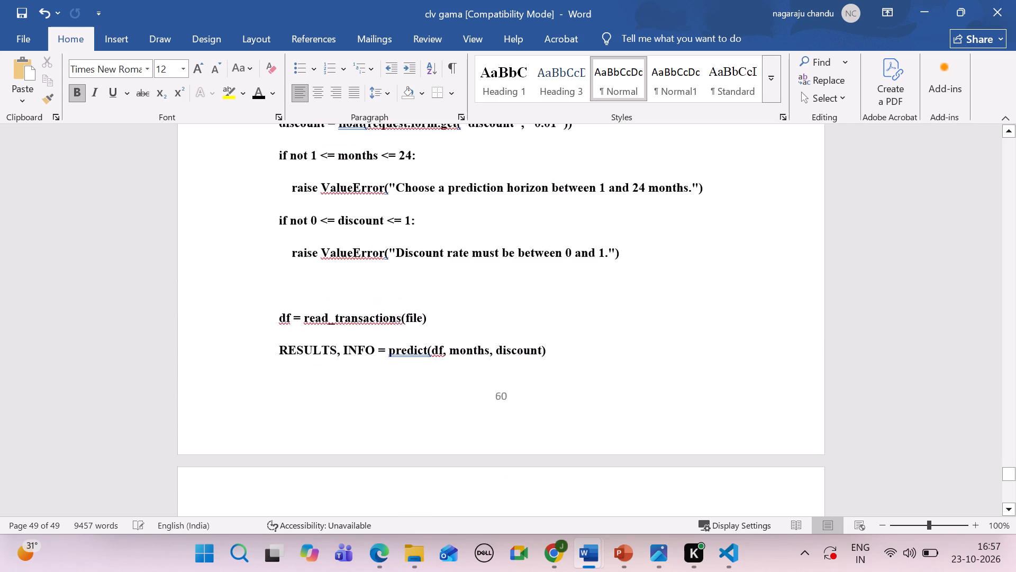
scroll(579, 255, up, 17)
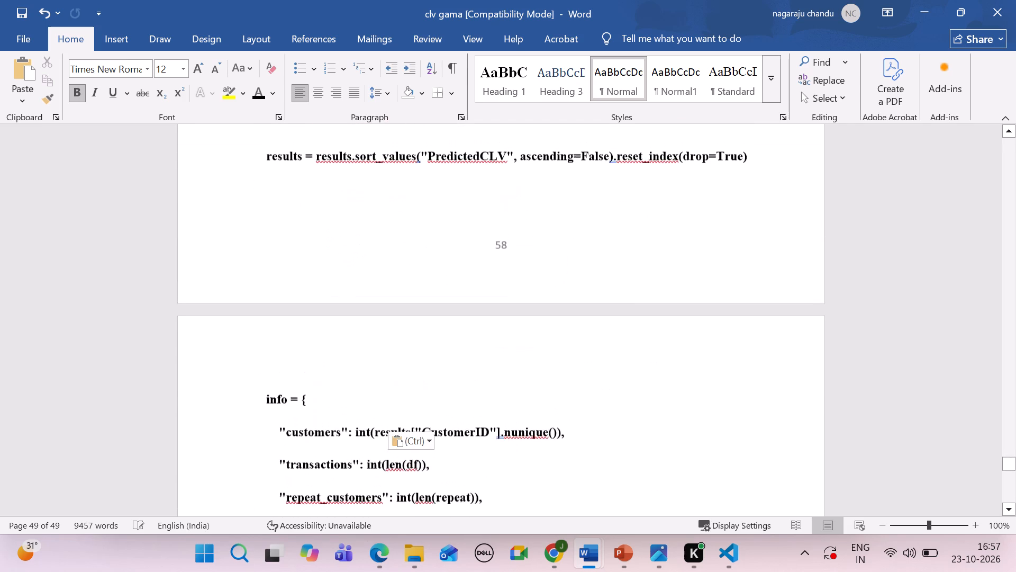
scroll(579, 255, up, 11)
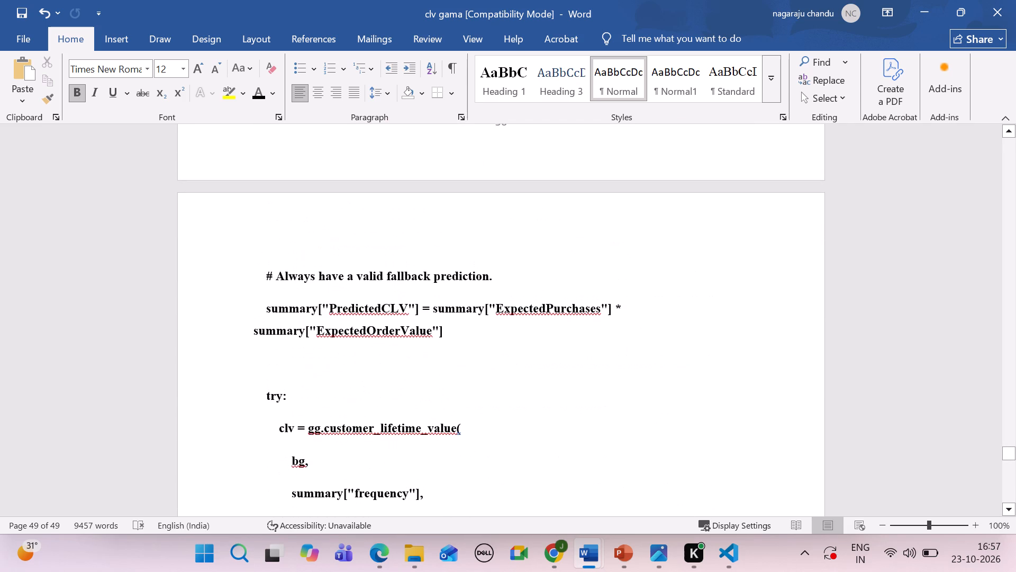
scroll(579, 255, up, 14)
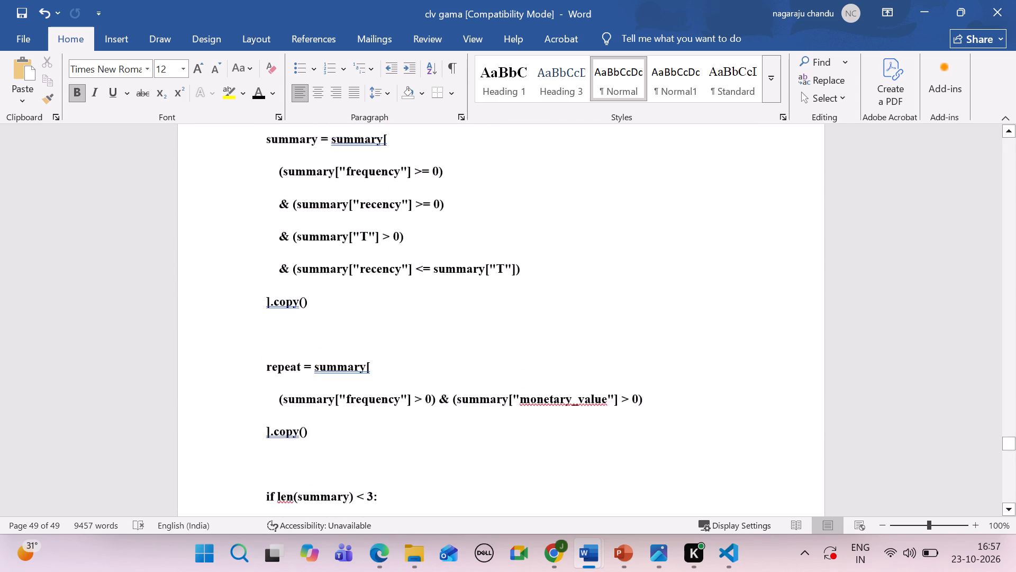
scroll(579, 255, up, 7)
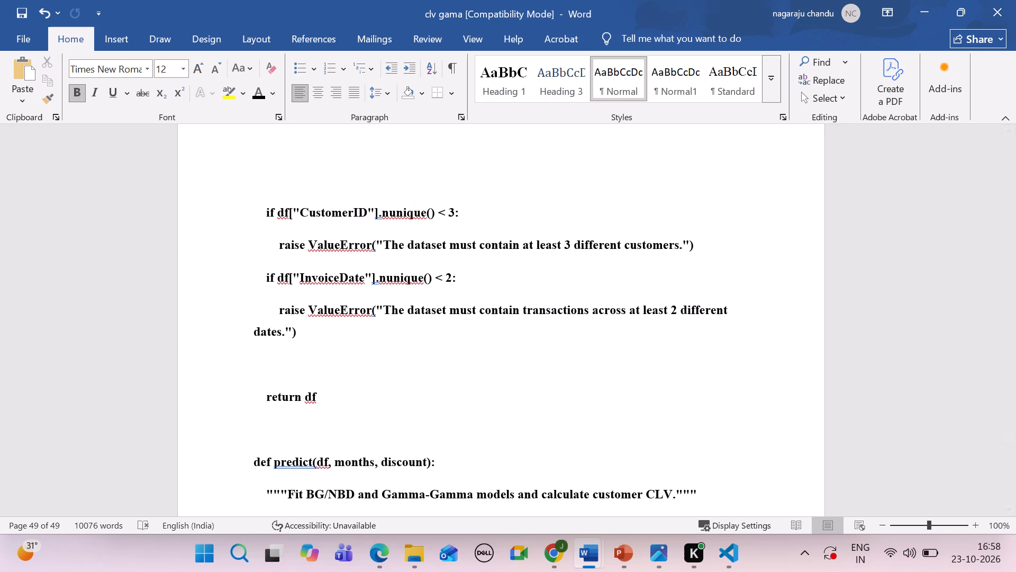
Format all the pasted code, from "import os" through "app.run(debug=True)", as Times New Roman at 12 pt, leaving out the "Python:" subheading.
scroll(579, 255, down, 7)
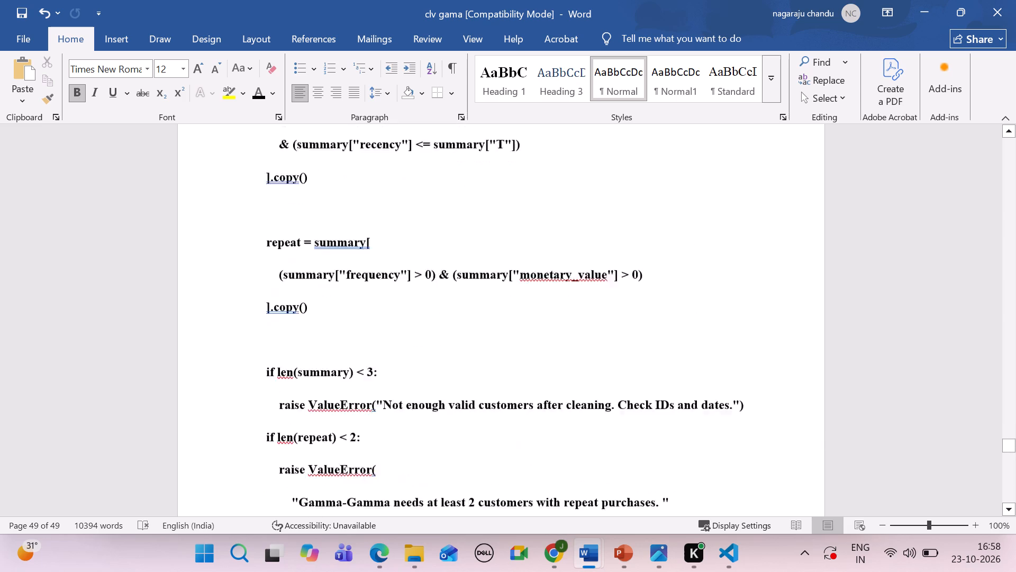
scroll(579, 255, down, 15)
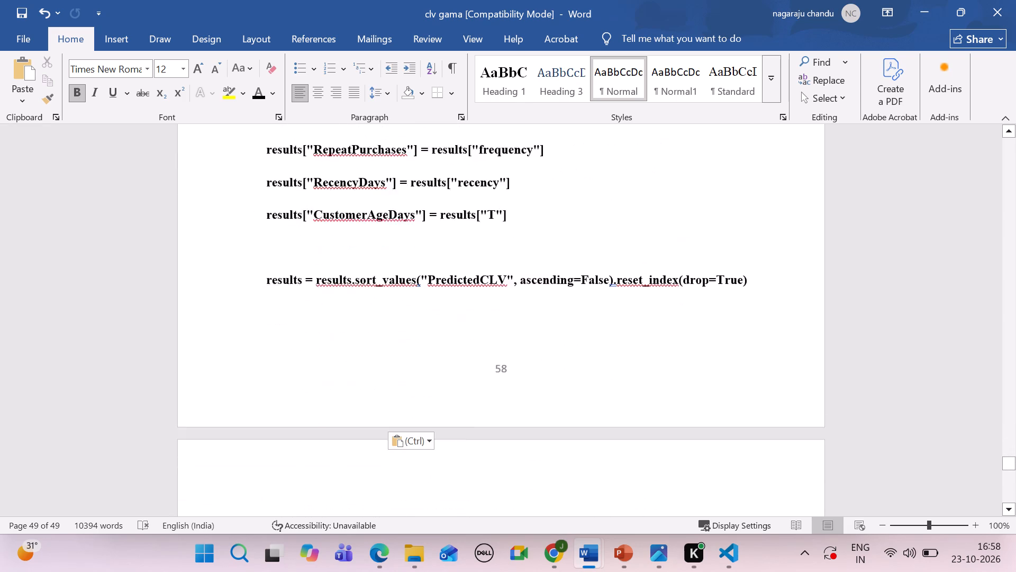
scroll(579, 255, down, 14)
scroll(579, 255, down, 8)
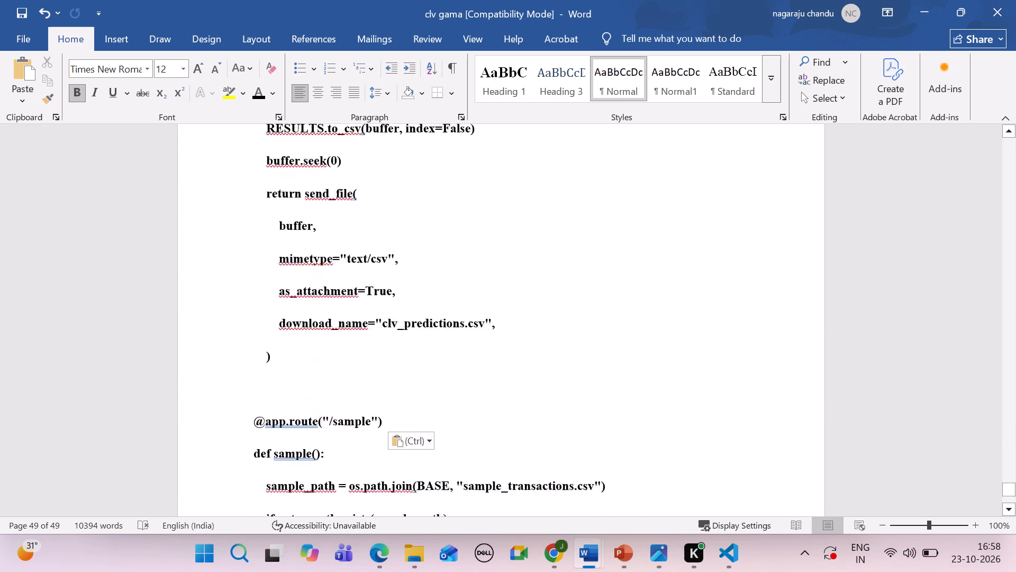
scroll(579, 255, down, 5)
scroll(579, 255, up, 6)
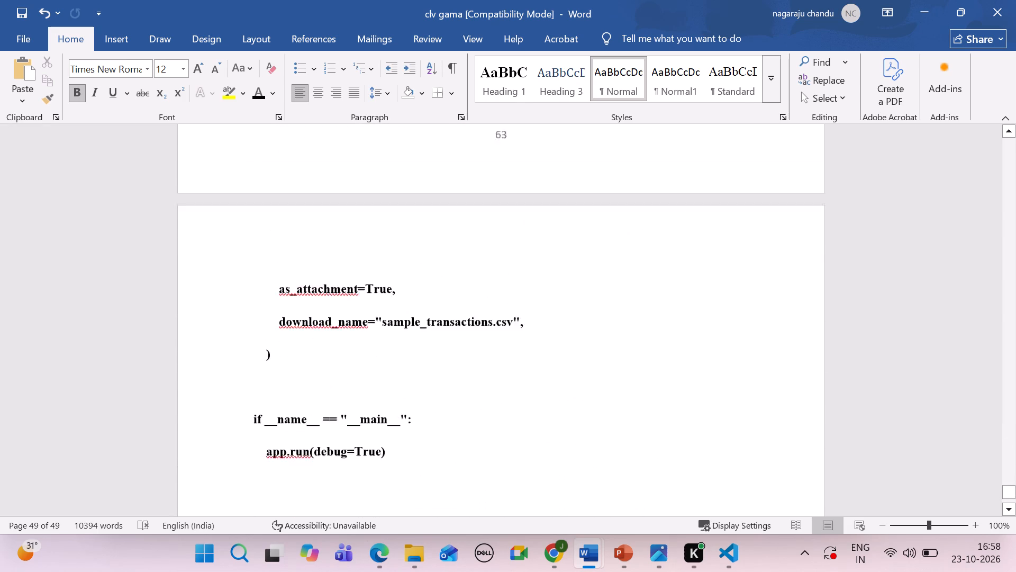
scroll(579, 255, down, 2)
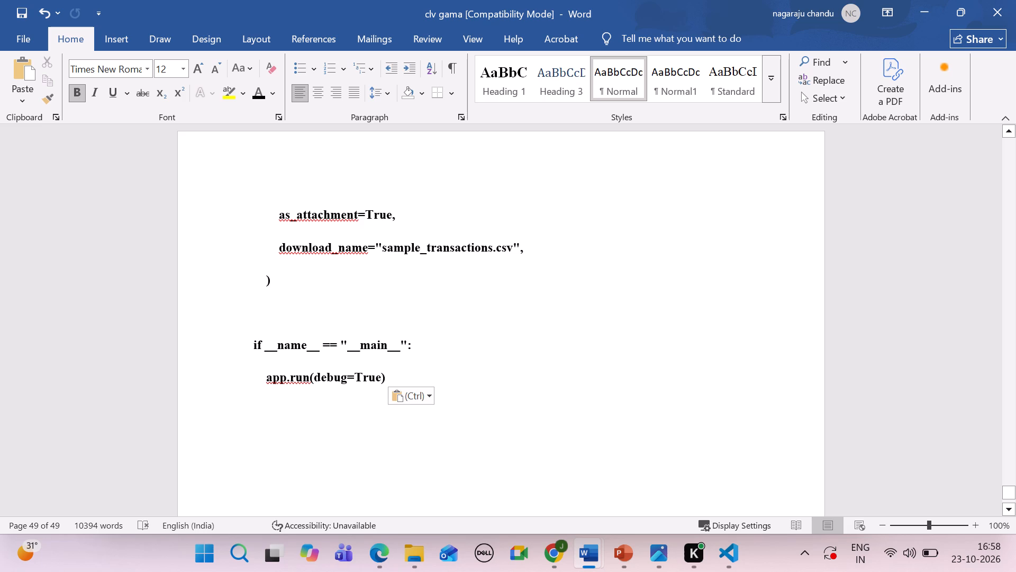
drag(386, 373, 306, 281)
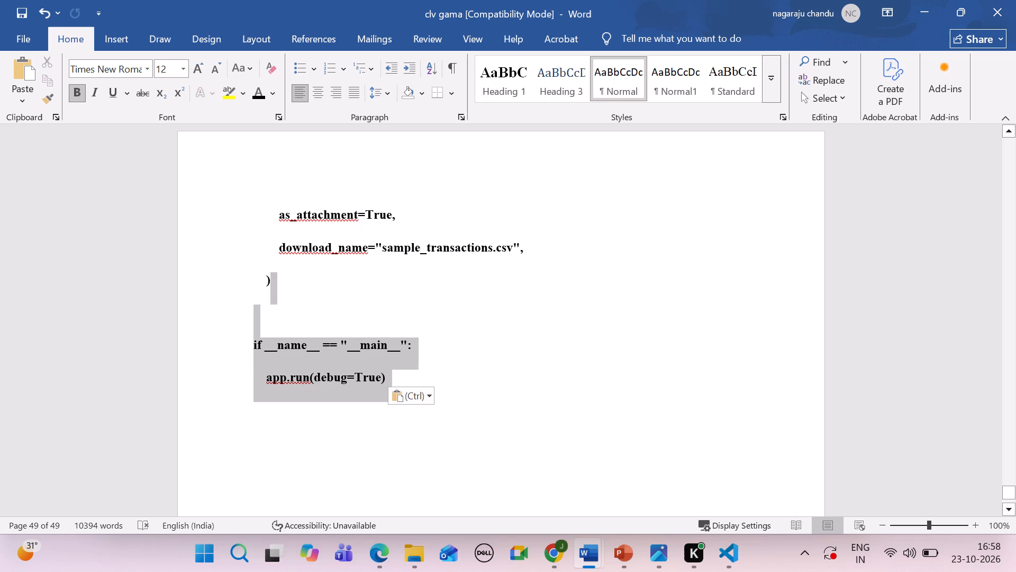
drag(306, 281, 295, 200)
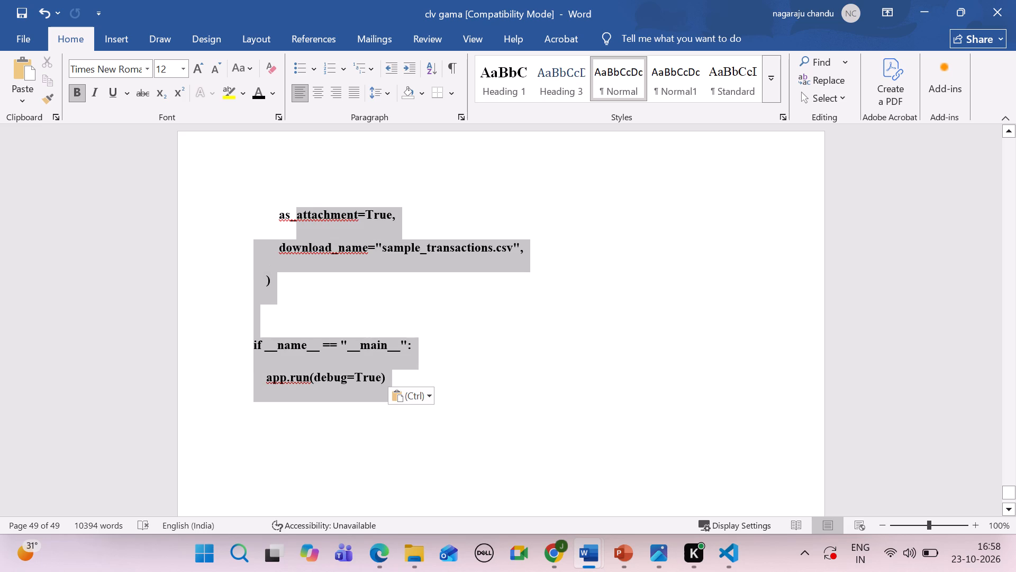
drag(295, 200, 265, 114)
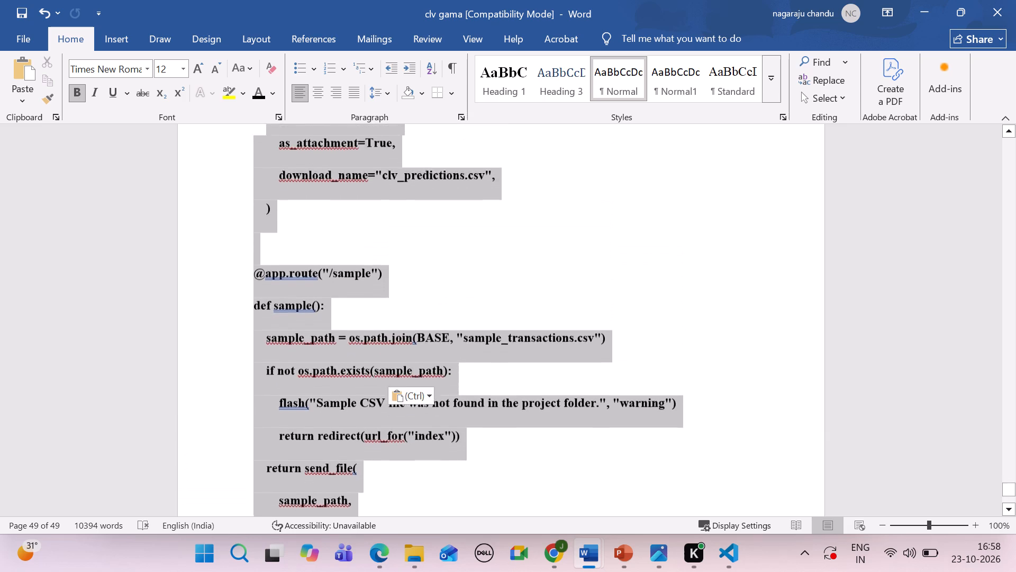
drag(265, 114, 271, 0)
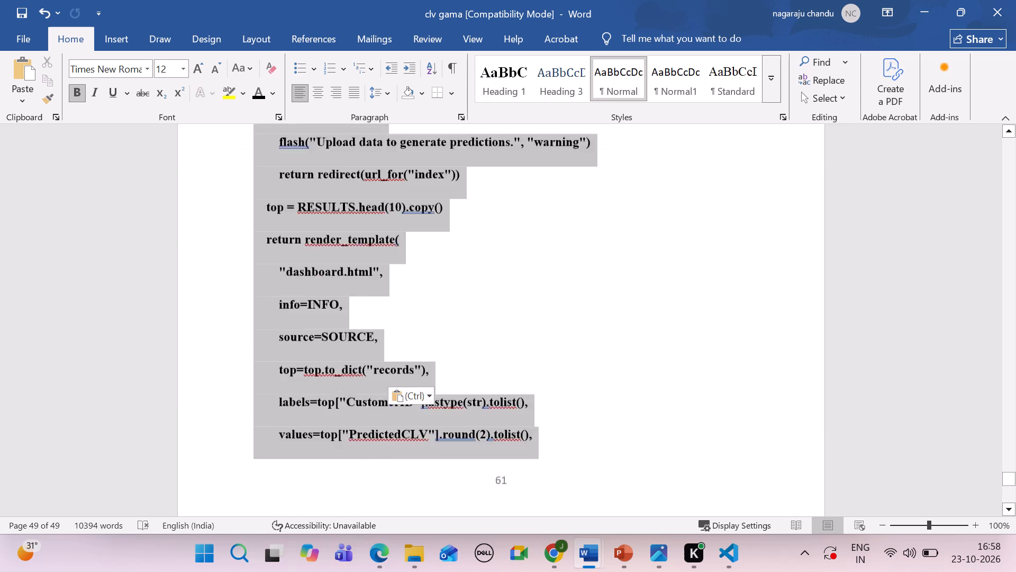
drag(271, 0, 274, 32)
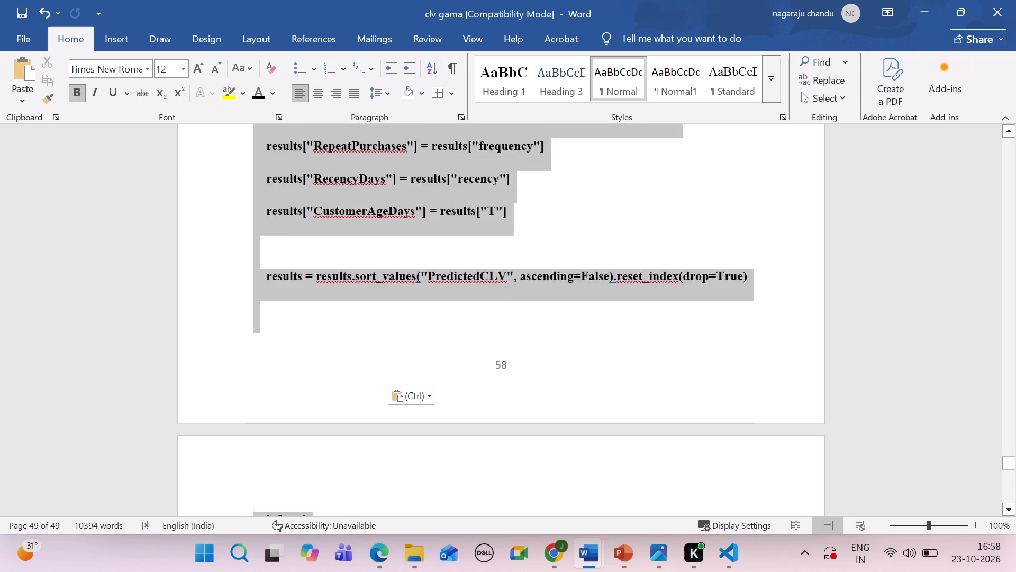
drag(274, 32, 264, 91)
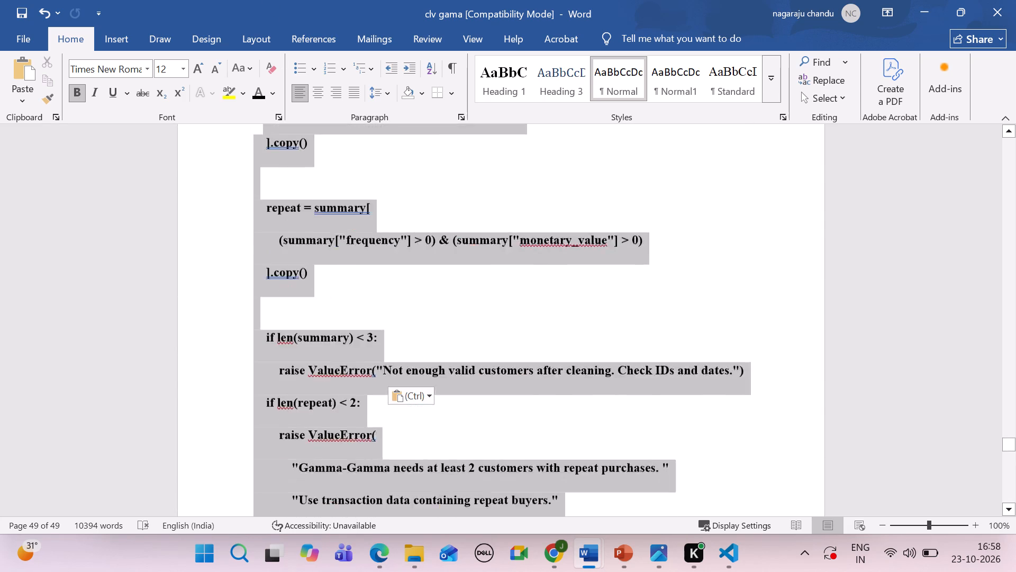
drag(264, 91, 266, 99)
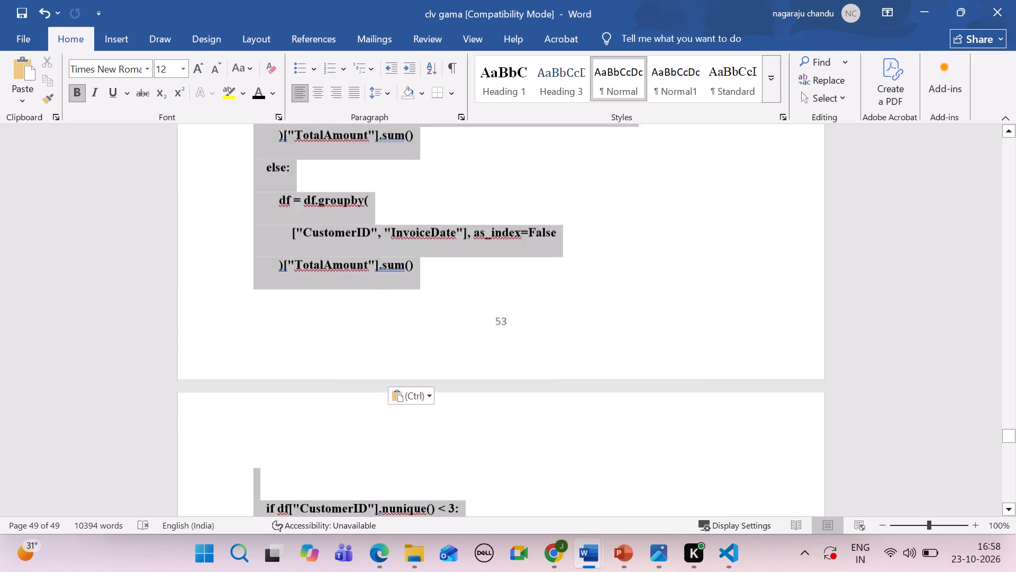
drag(266, 99, 270, 151)
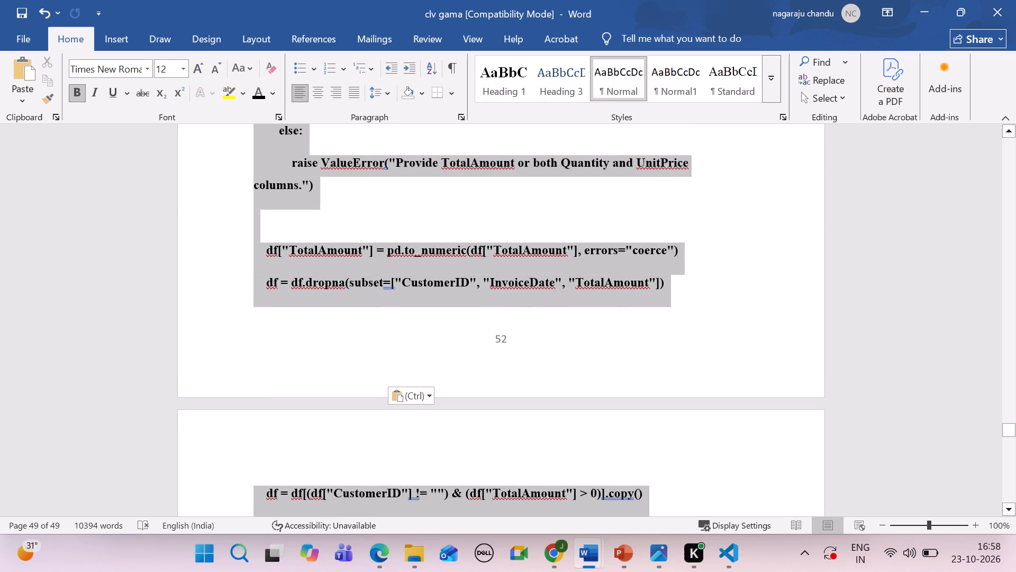
drag(270, 151, 267, 117)
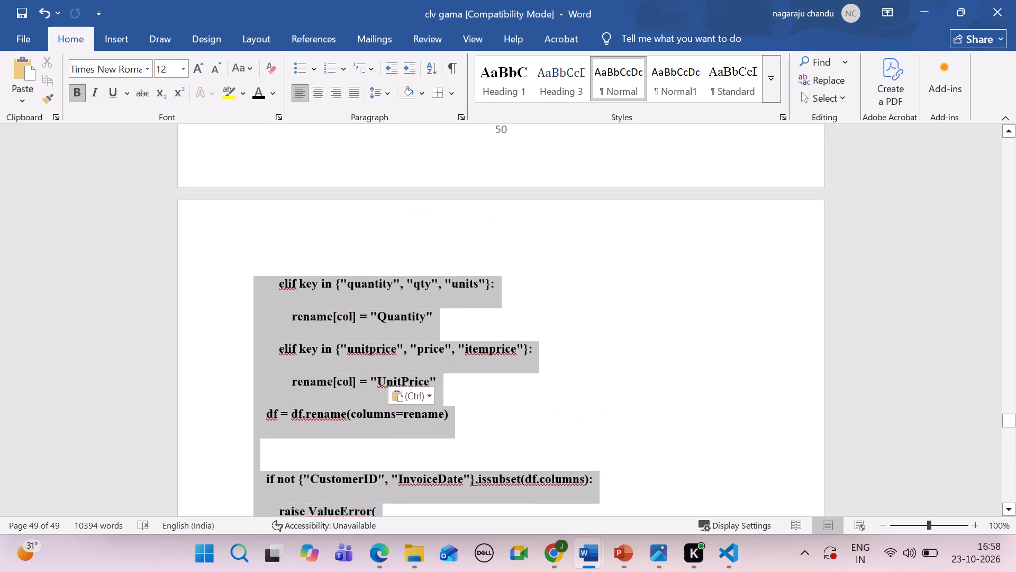
drag(267, 117, 271, 106)
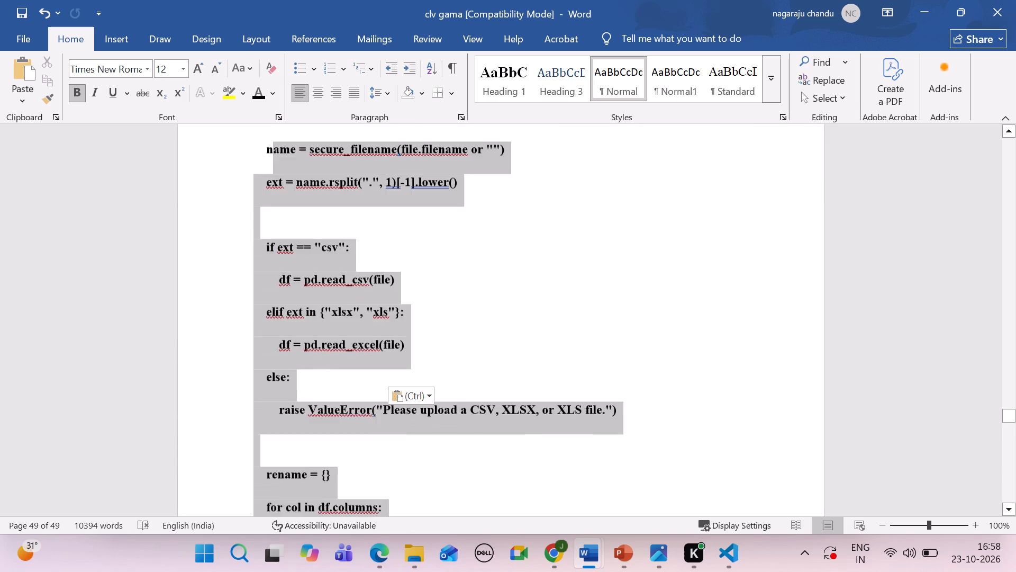
drag(271, 106, 271, 107)
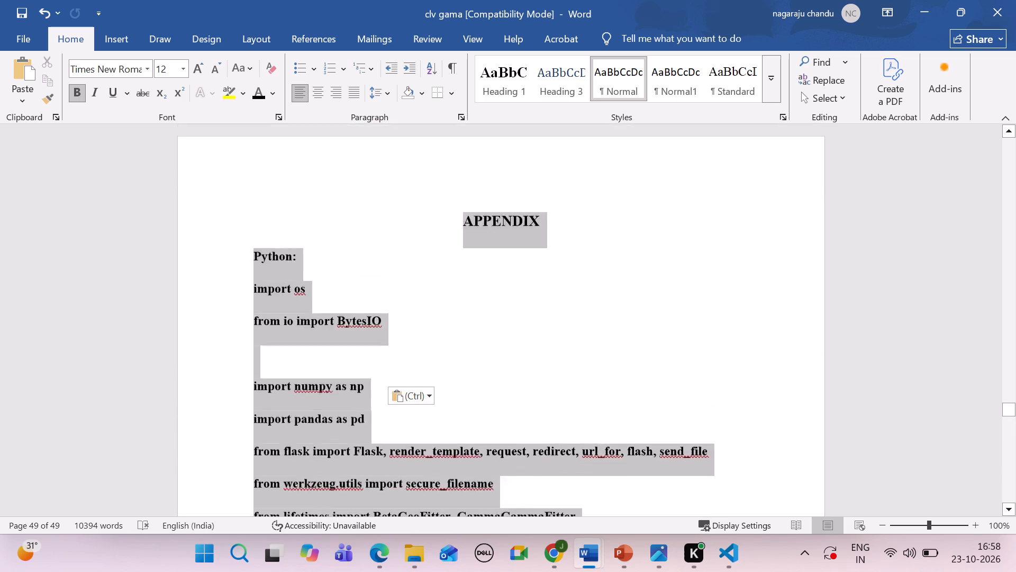
drag(271, 107, 296, 544)
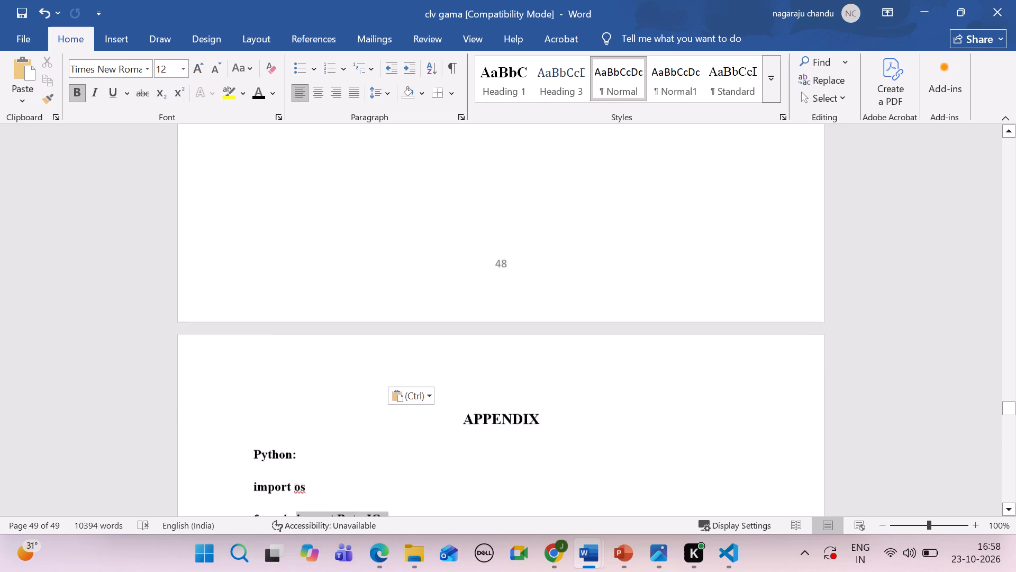
drag(296, 544, 254, 290)
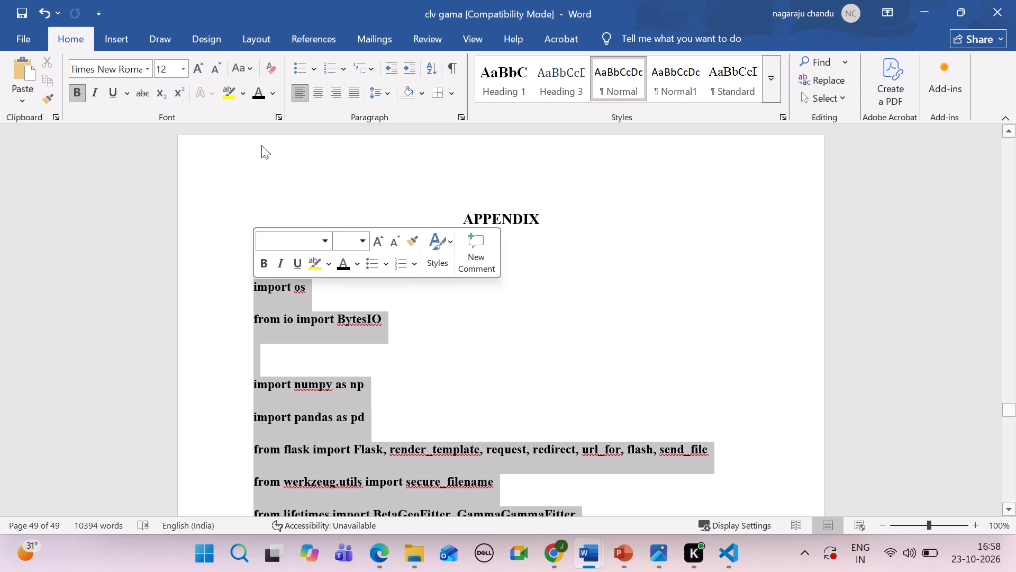
click(147, 68)
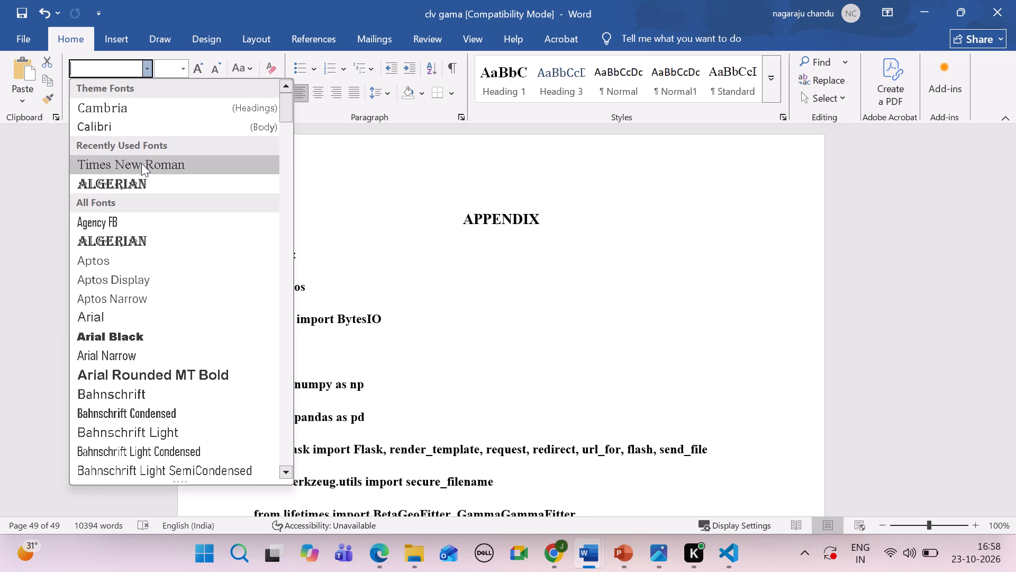
click(141, 163)
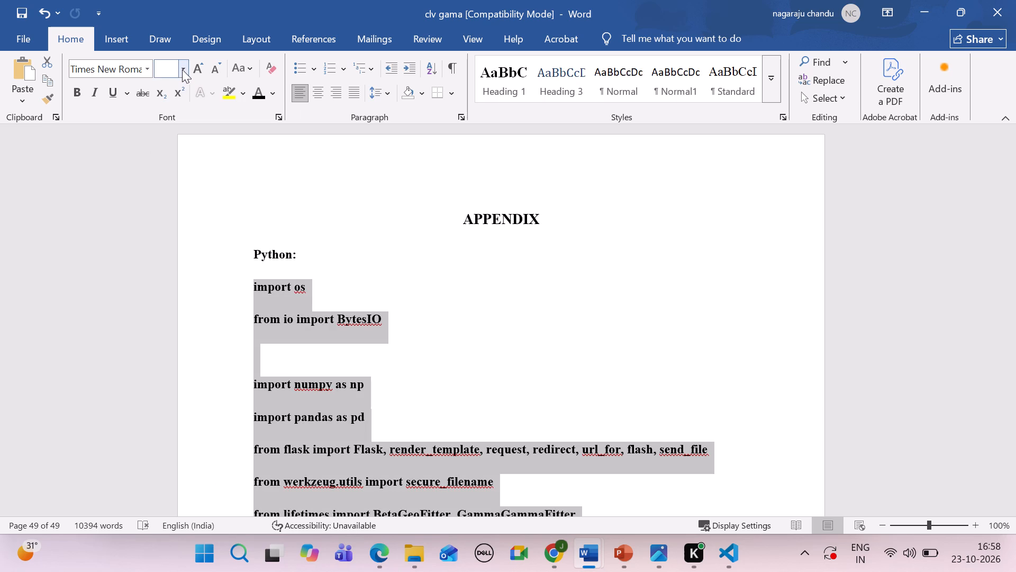
click(182, 69)
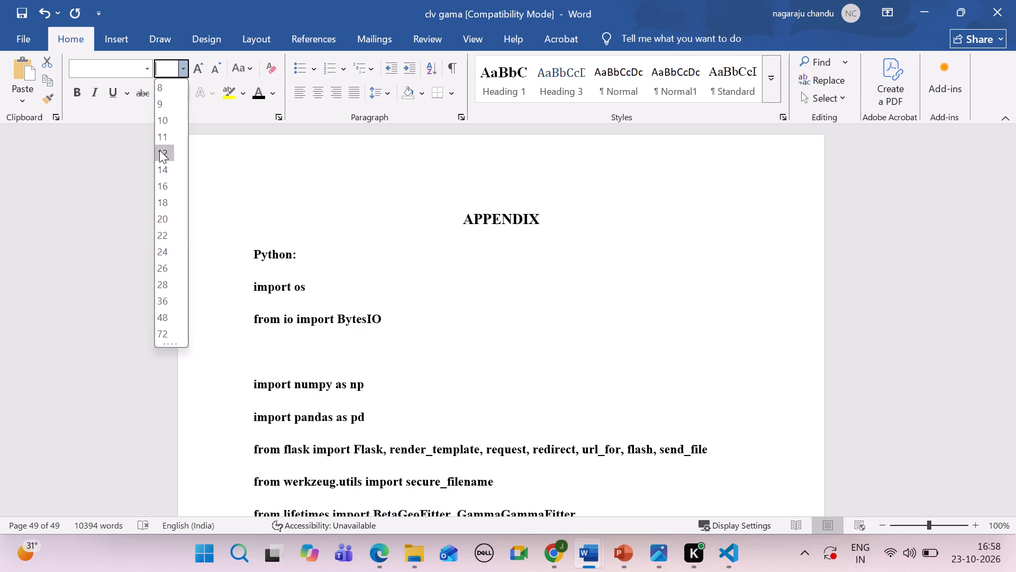
click(159, 150)
Reduce the line spacing of the selected app.py code below the "Python:" subheading.
click(380, 94)
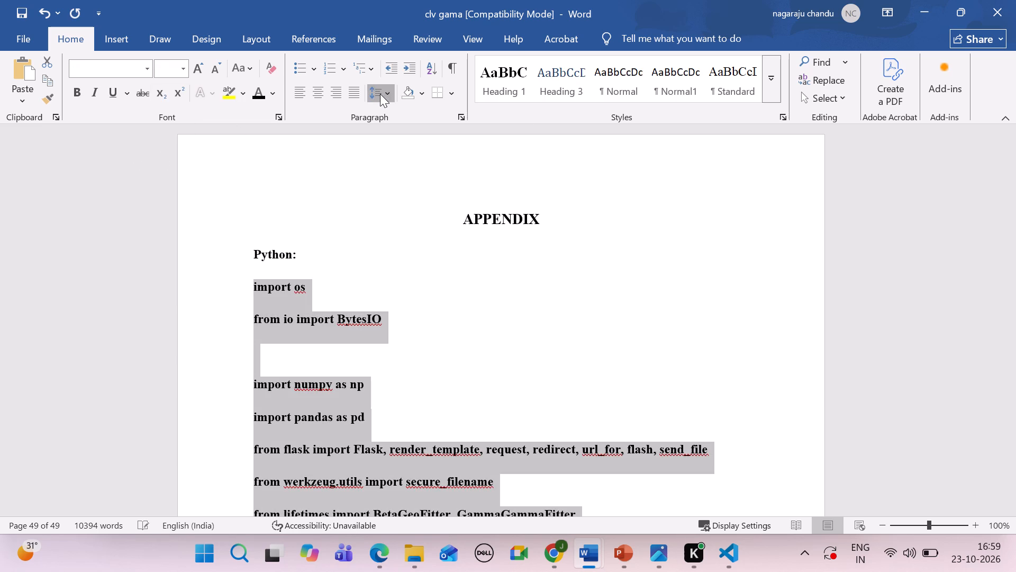
click(382, 108)
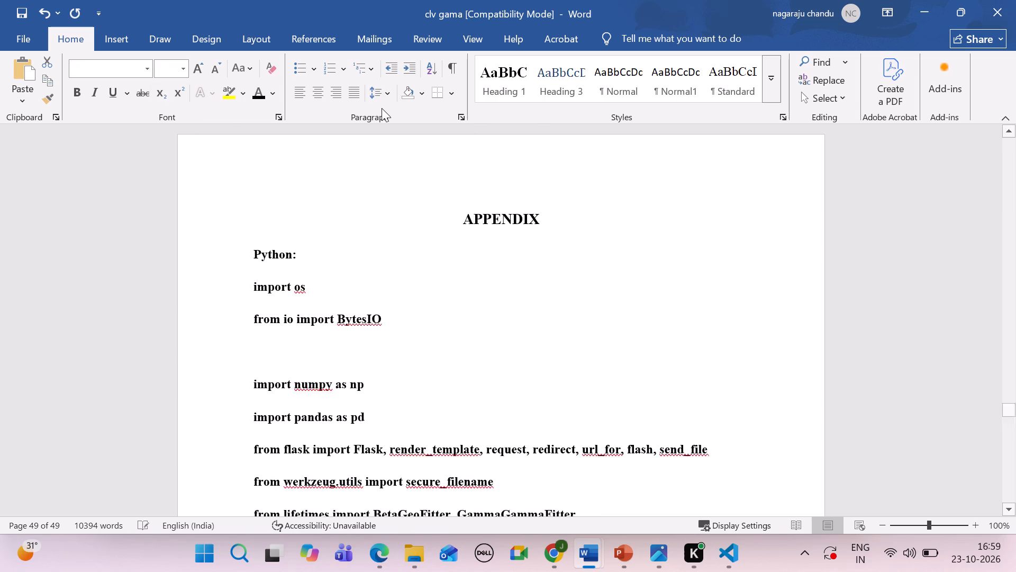
click(462, 339)
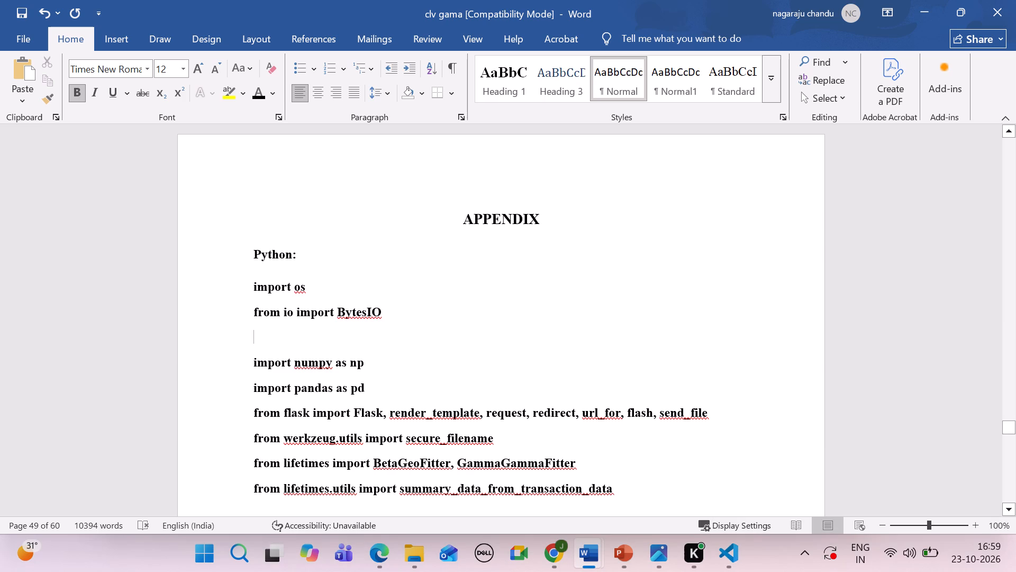
Remove the bold formatting from all the pasted code, from "import os" through "app.run(debug=True)", keeping it in Times New Roman.
click(253, 285)
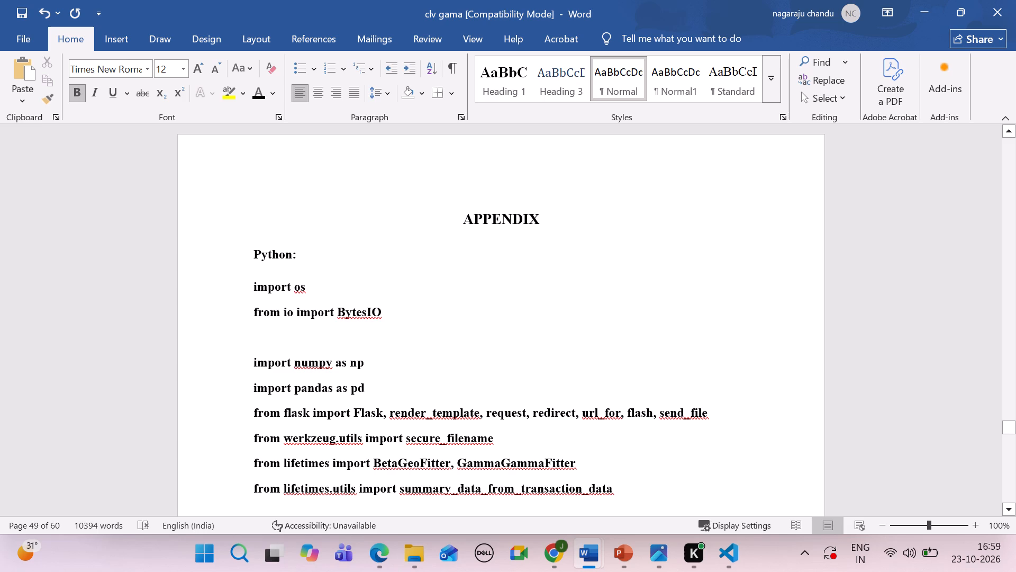
click(252, 284)
drag(252, 284, 573, 436)
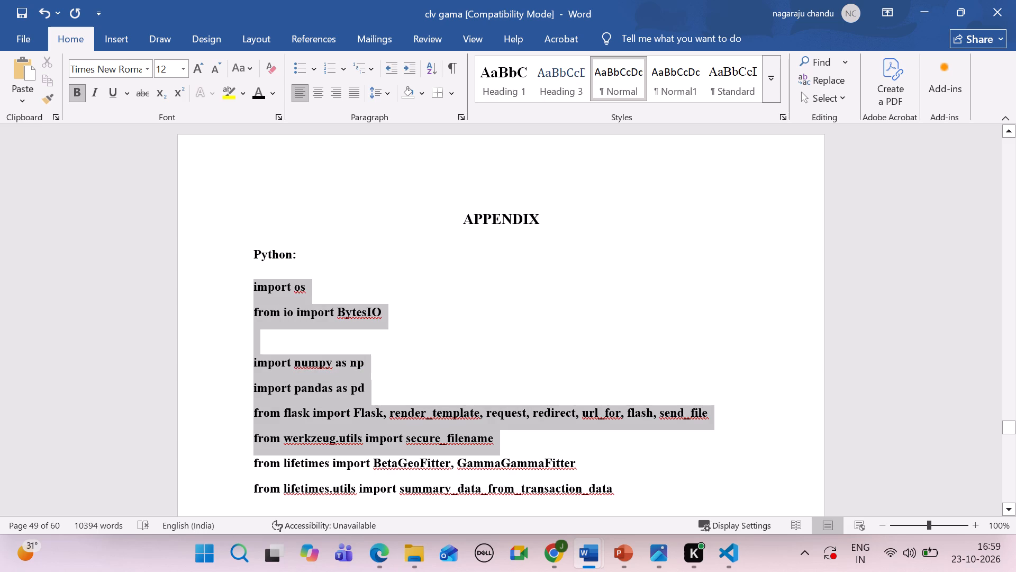
drag(573, 436, 600, 497)
scroll(582, 451, up, 2)
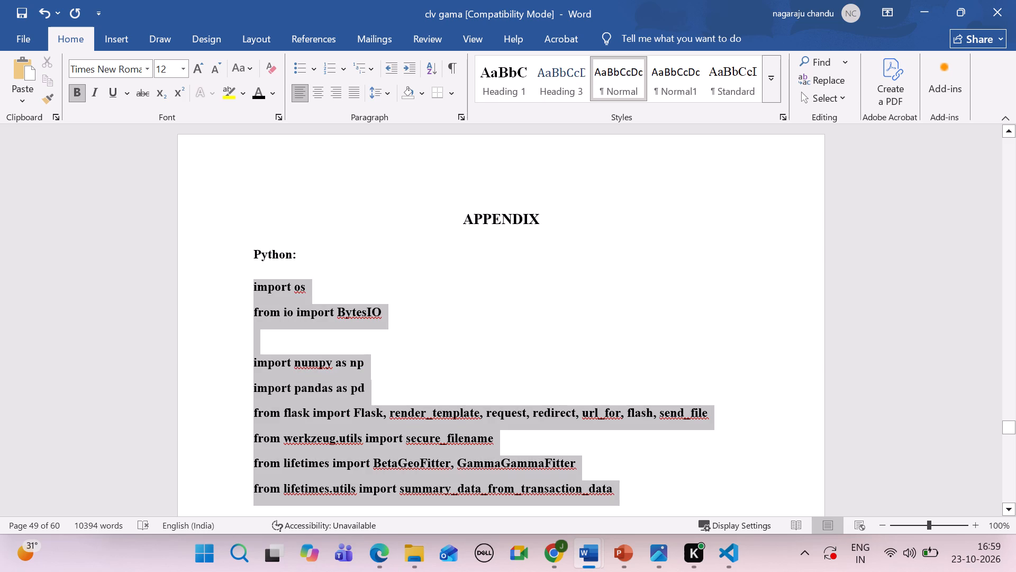
scroll(600, 497, up, 1)
drag(600, 497, 606, 521)
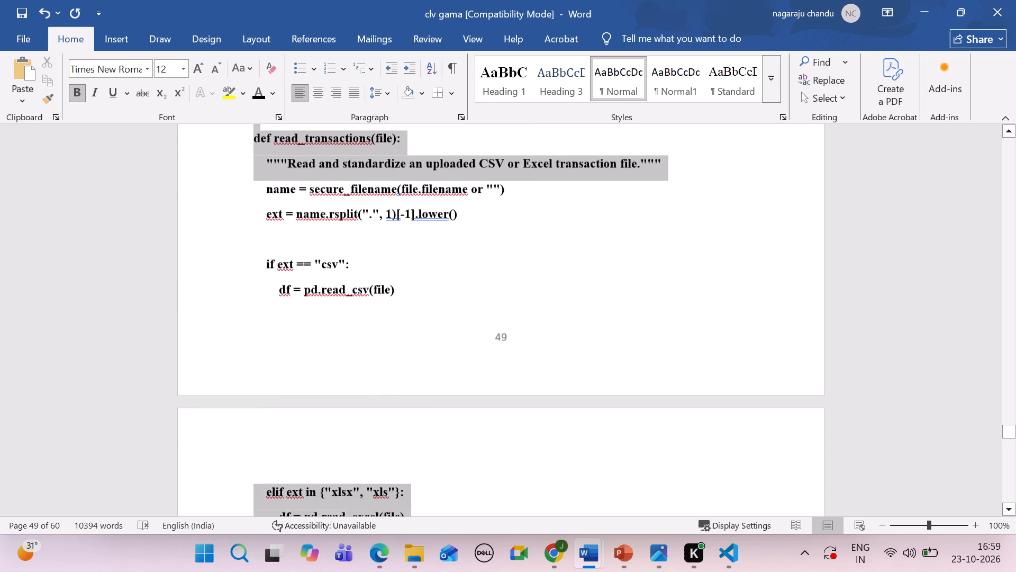
drag(606, 521, 663, 377)
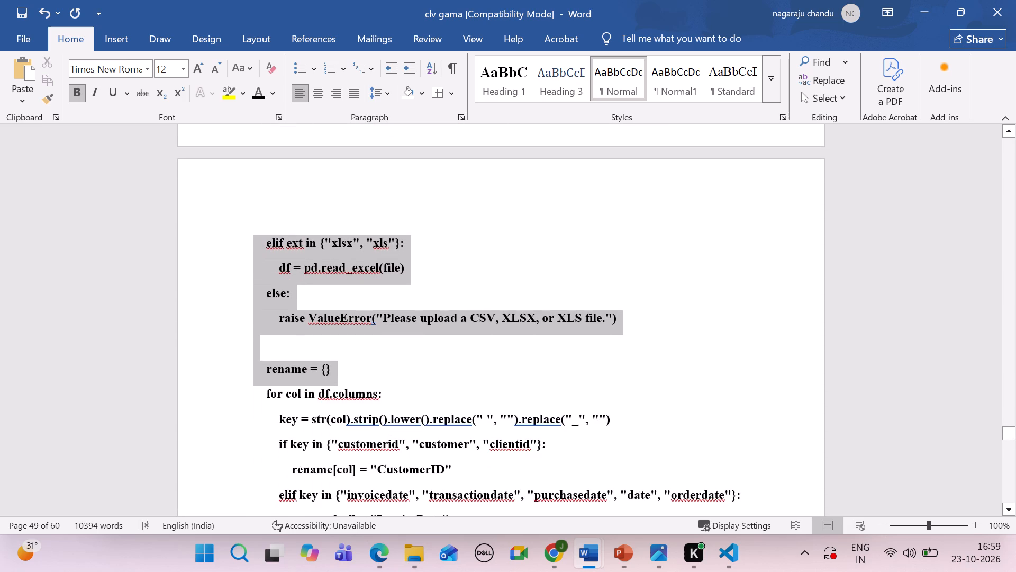
drag(663, 377, 285, 119)
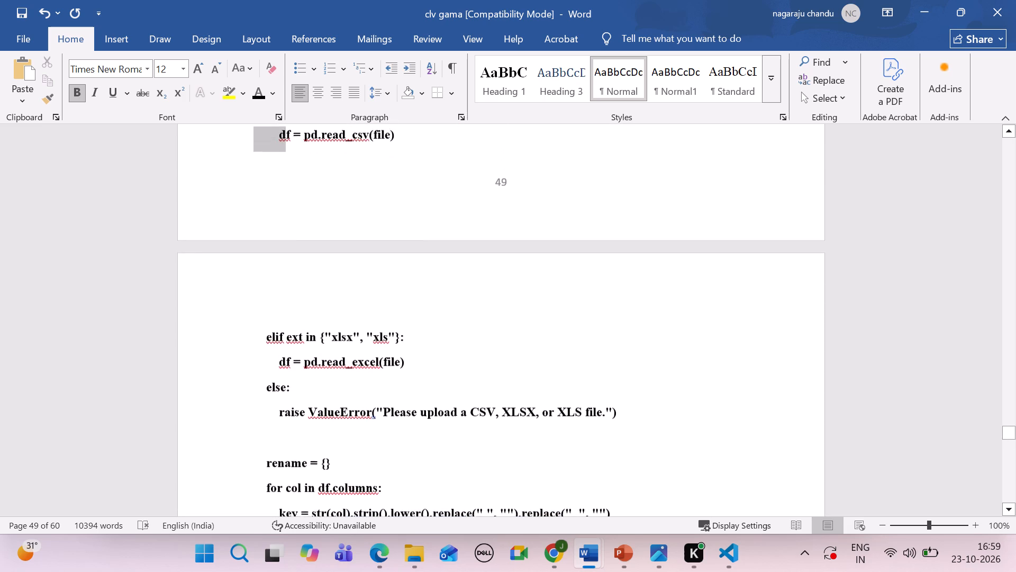
drag(285, 119, 496, 451)
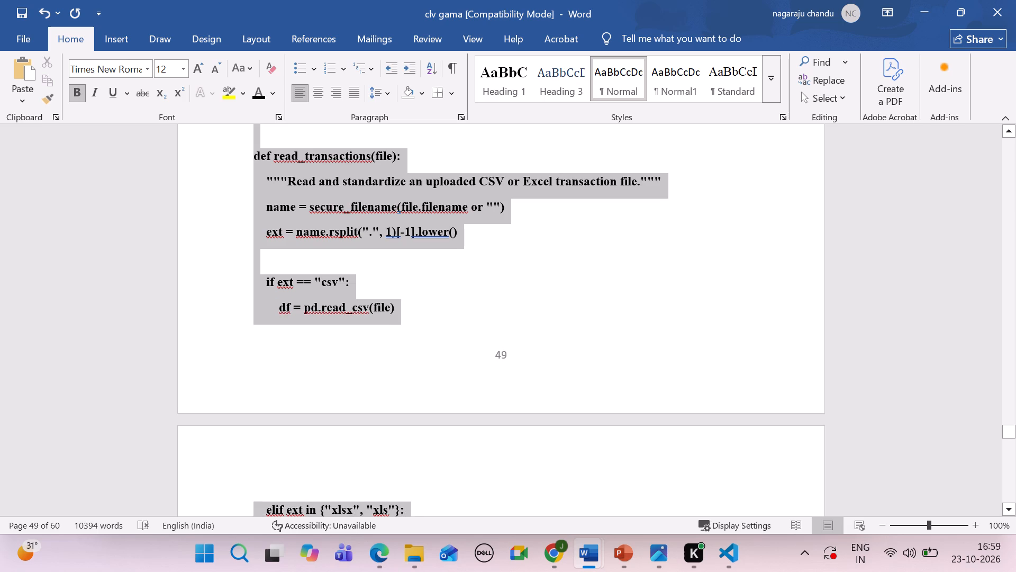
drag(496, 451, 817, 571)
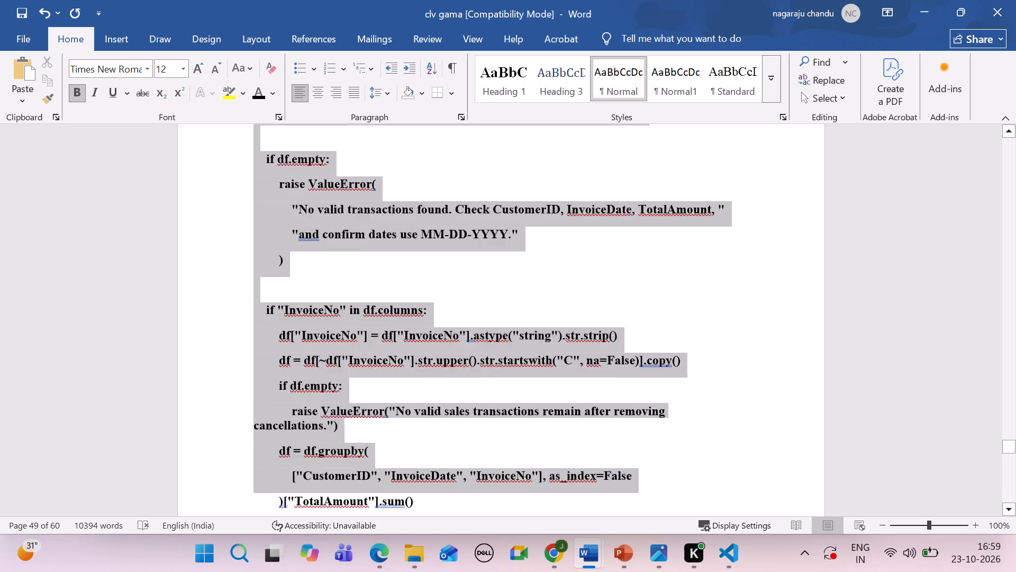
drag(817, 571, 1015, 571)
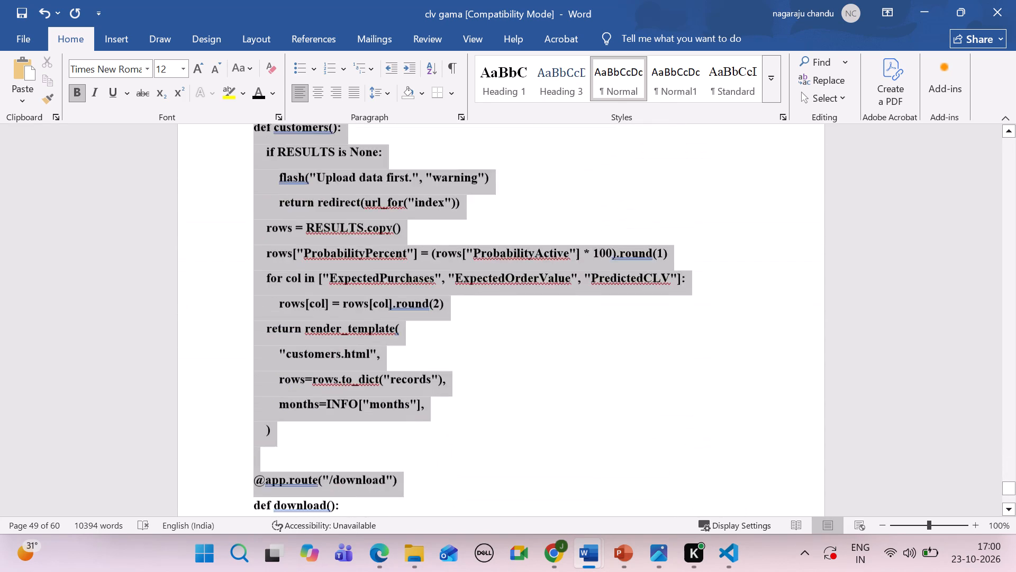
drag(1015, 571, 988, 488)
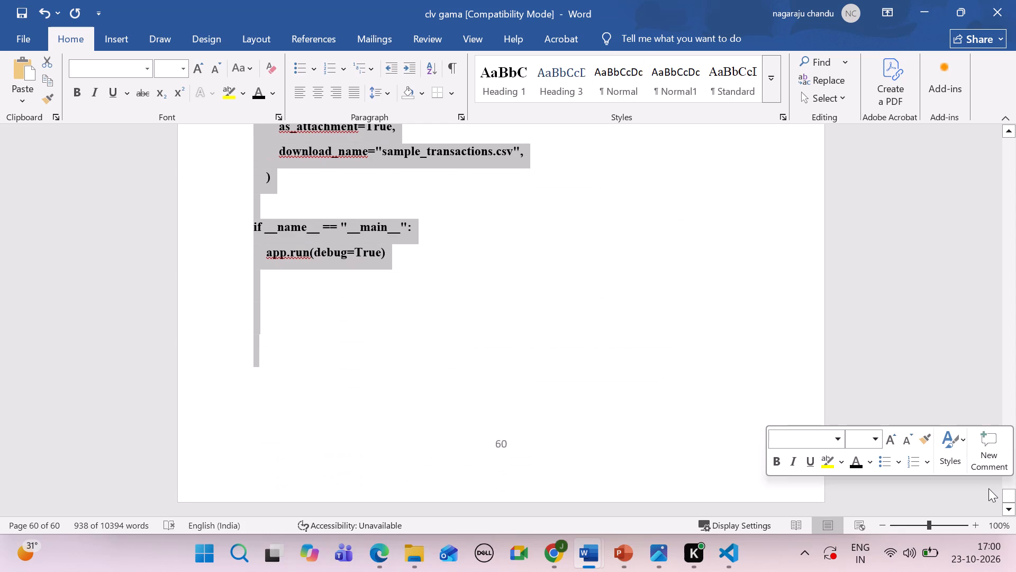
click(833, 442)
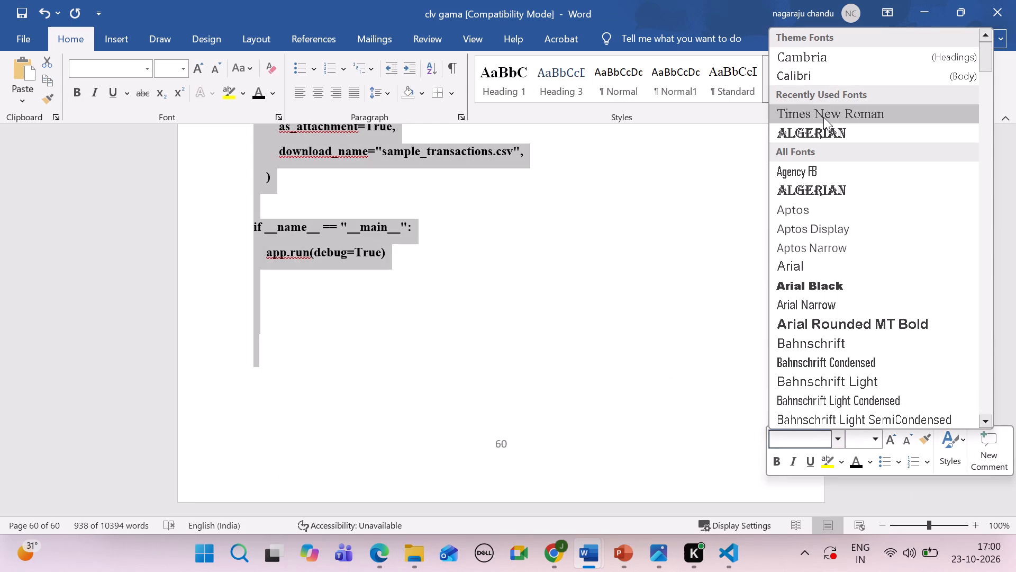
click(823, 117)
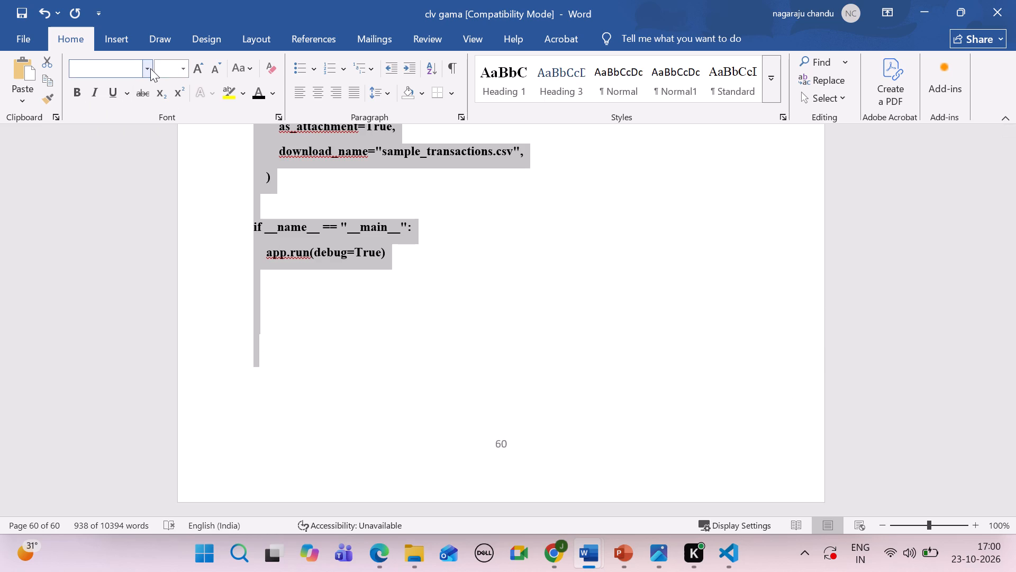
key(ctrl+b)
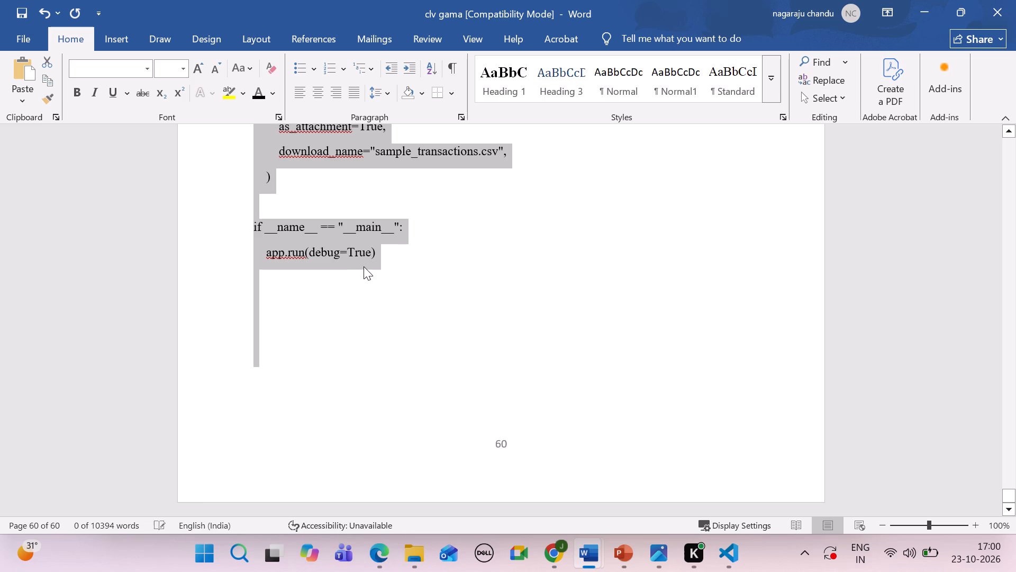
drag(145, 67, 243, 168)
click(243, 168)
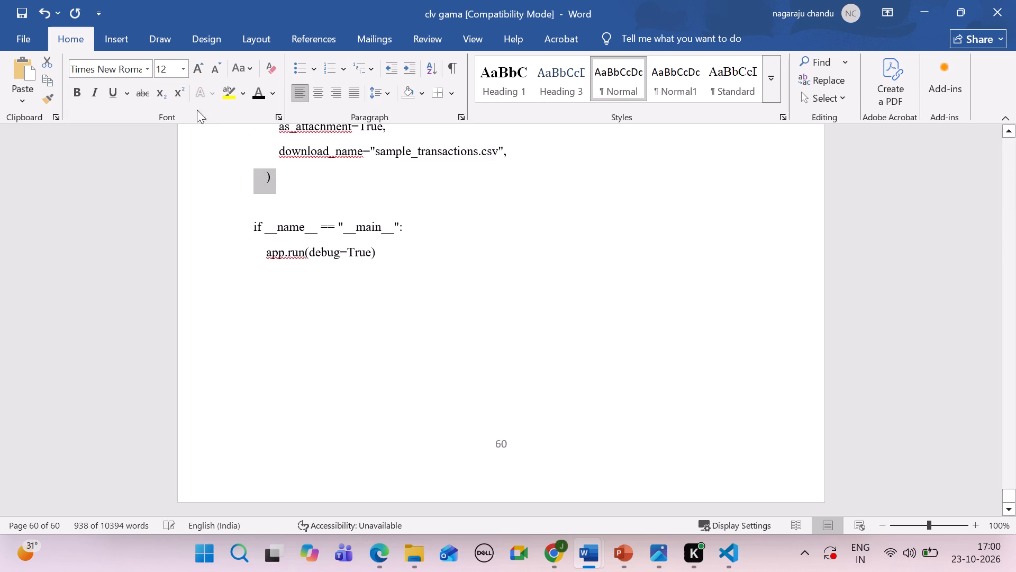
click(502, 268)
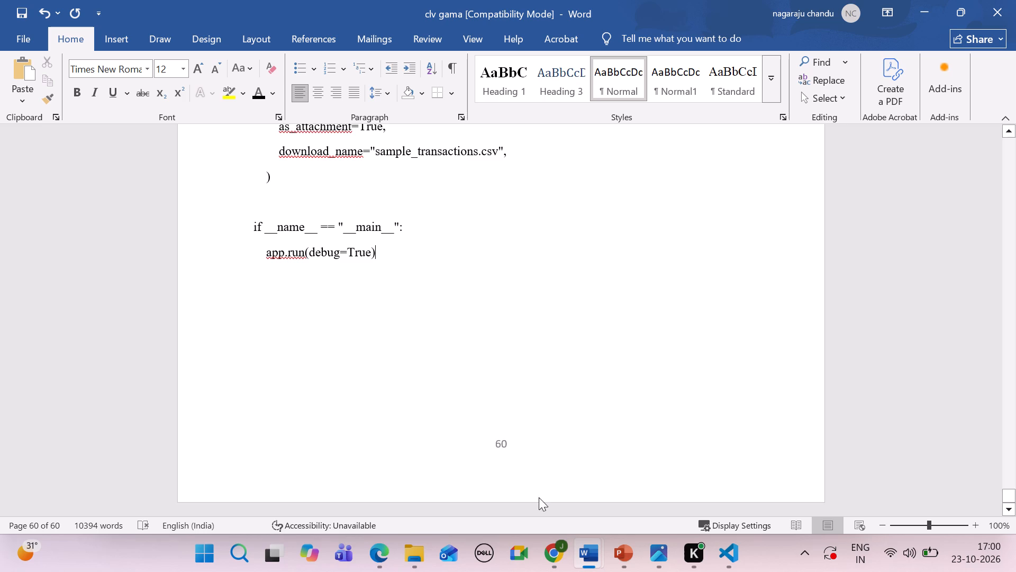
Open the README file from the Flask project folder in Visual Studio Code and copy its entire contents.
click(417, 550)
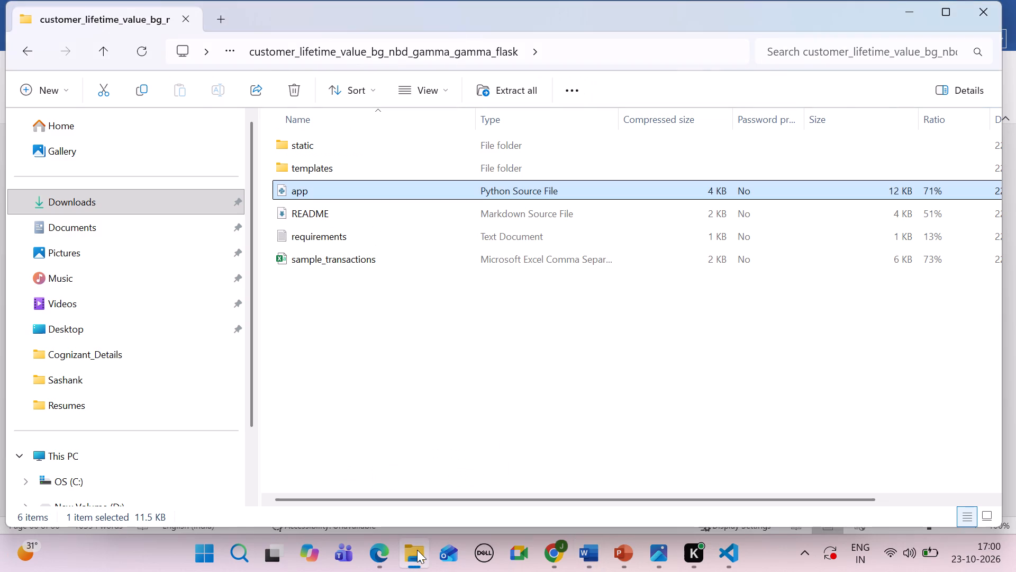
double_click(332, 221)
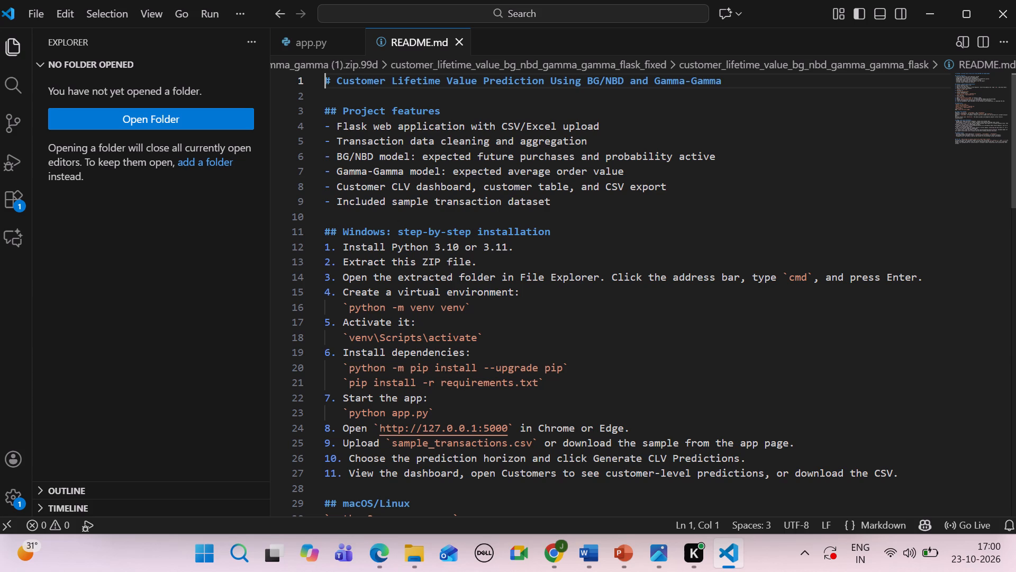
click(351, 148)
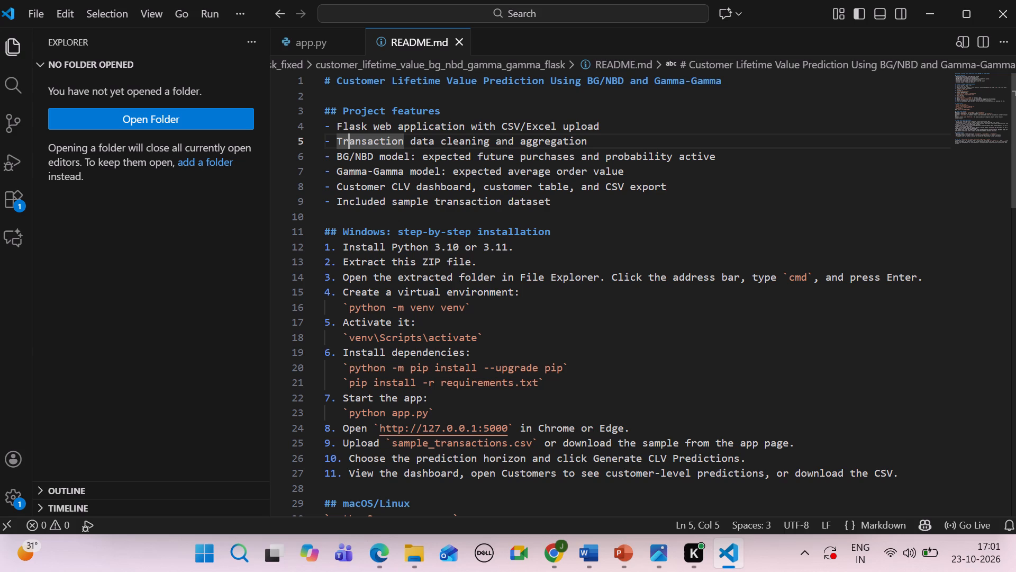
key(ctrl+a)
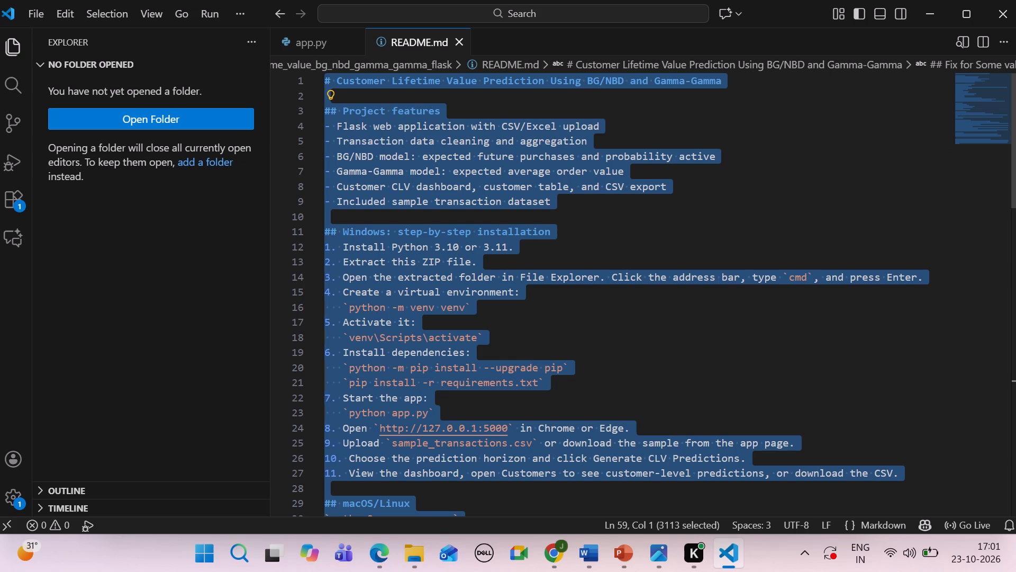
key(ctrl+c)
In the clv gama Word report, start a bold line below "app.run(debug=True)", leaving one blank line between them.
click(600, 549)
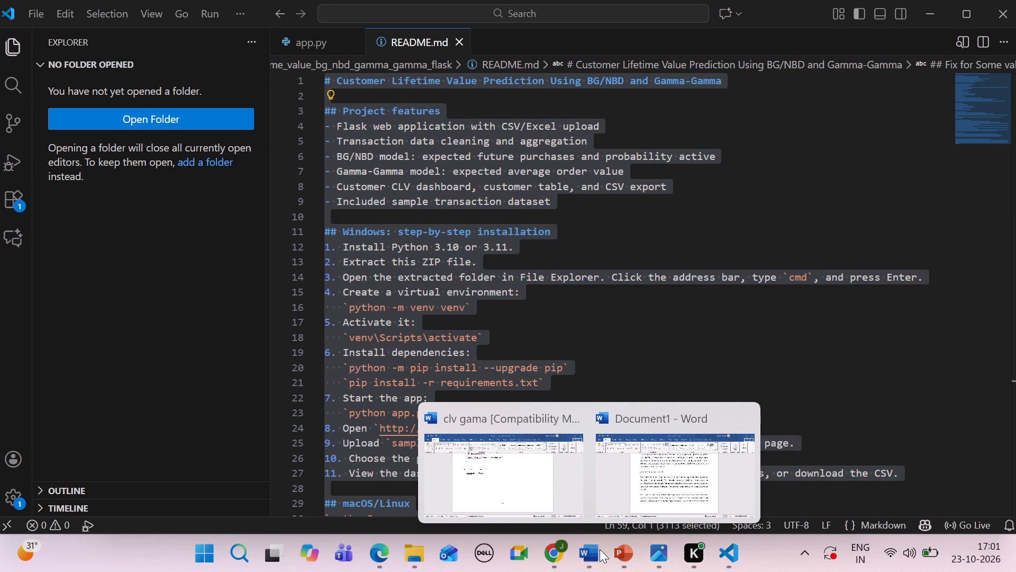
click(583, 549)
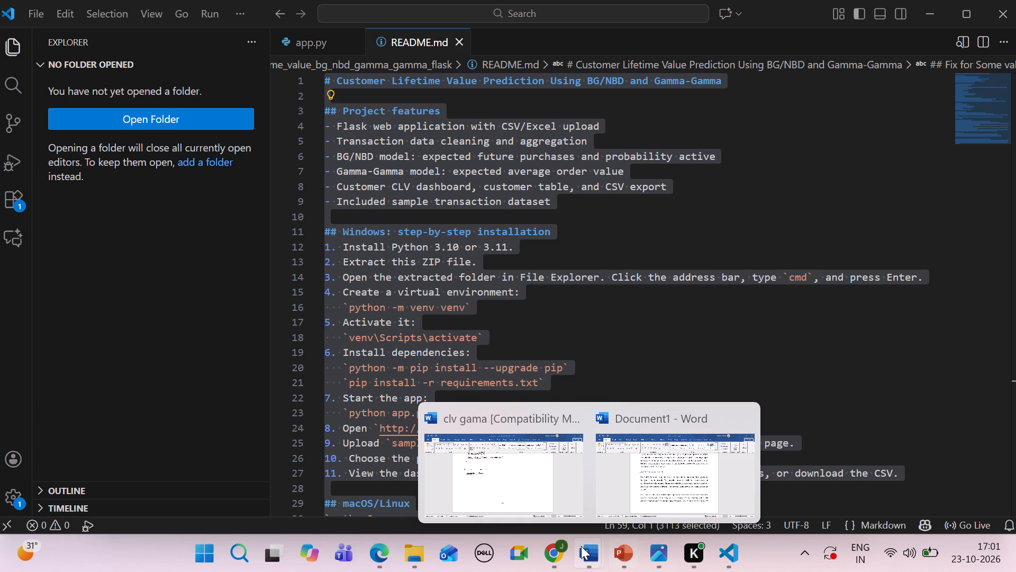
double_click(585, 546)
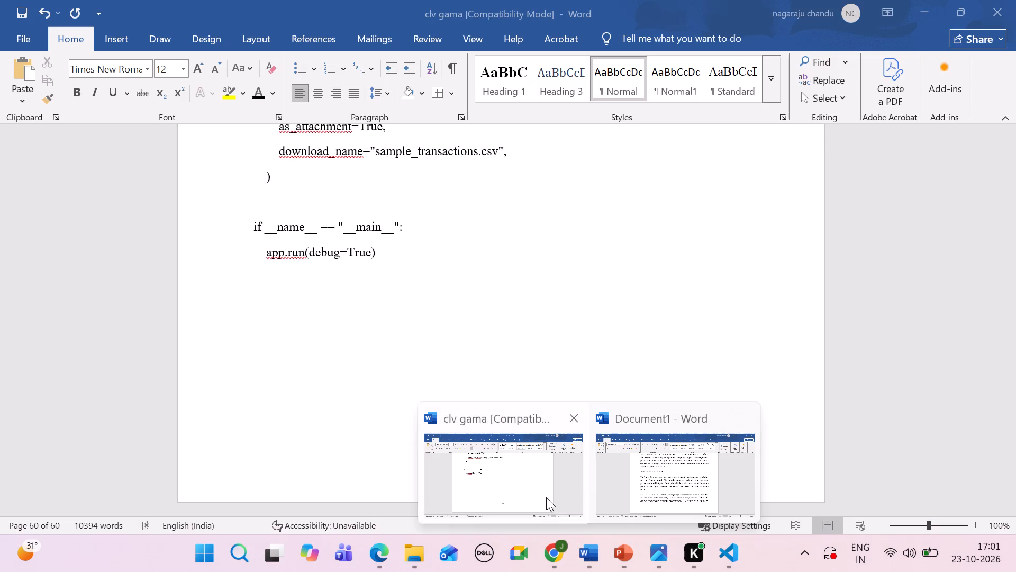
click(546, 497)
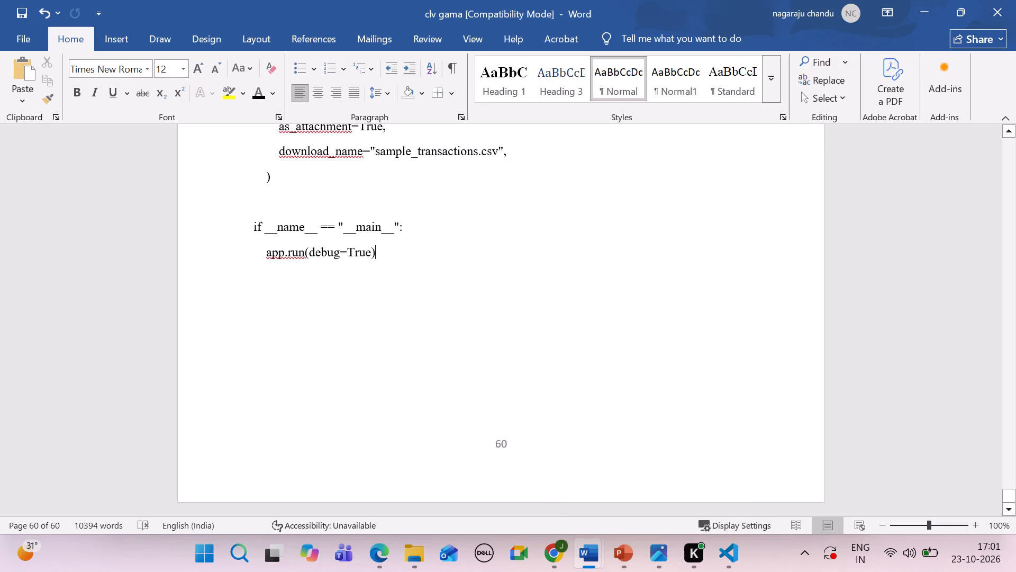
key(Return)
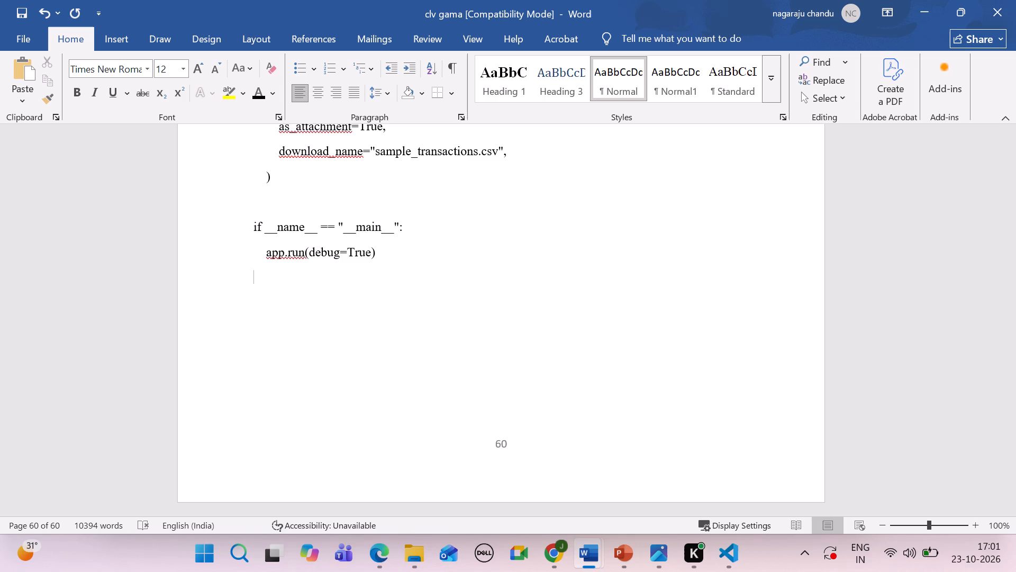
key(Return)
key(ctrl+b)
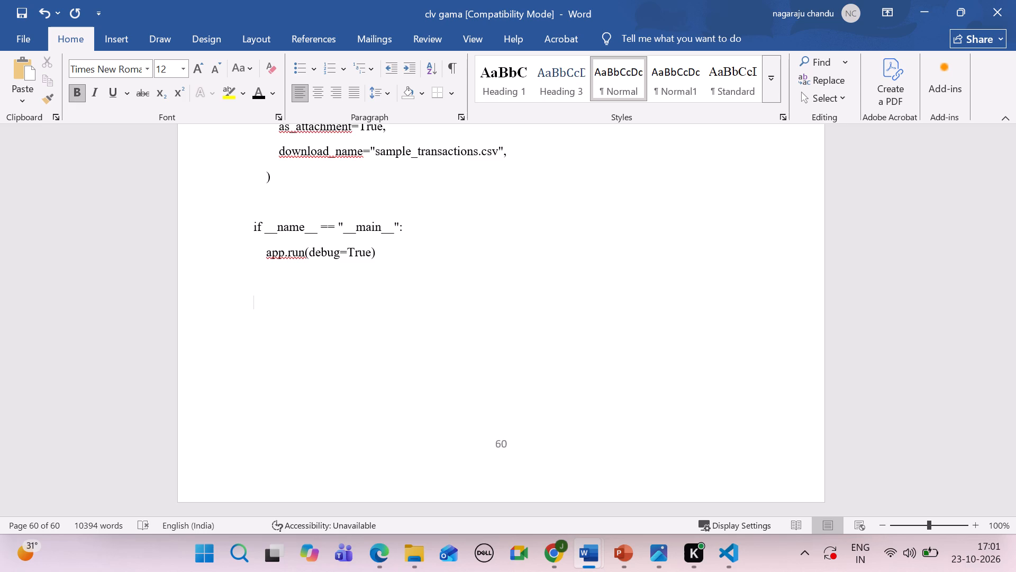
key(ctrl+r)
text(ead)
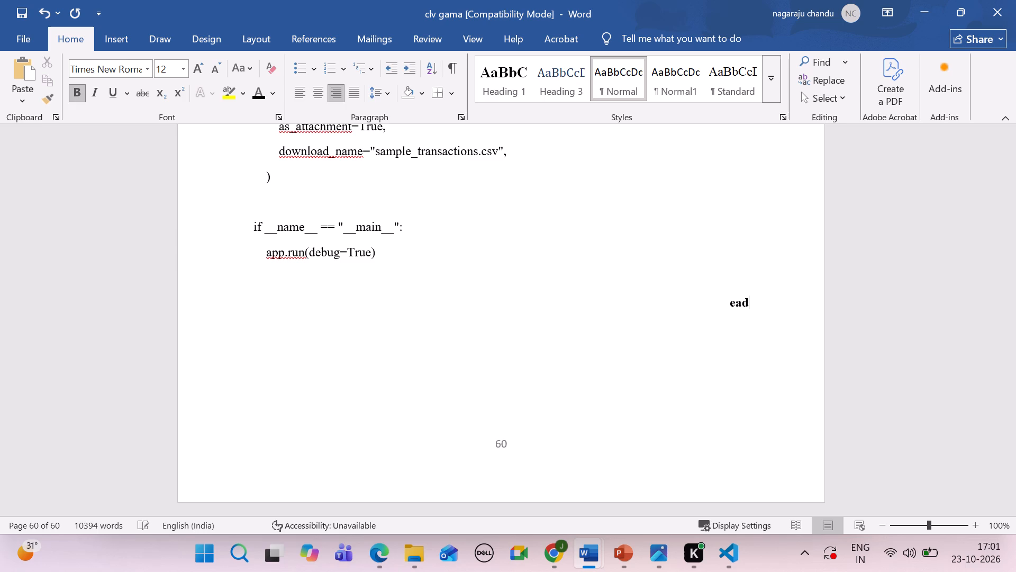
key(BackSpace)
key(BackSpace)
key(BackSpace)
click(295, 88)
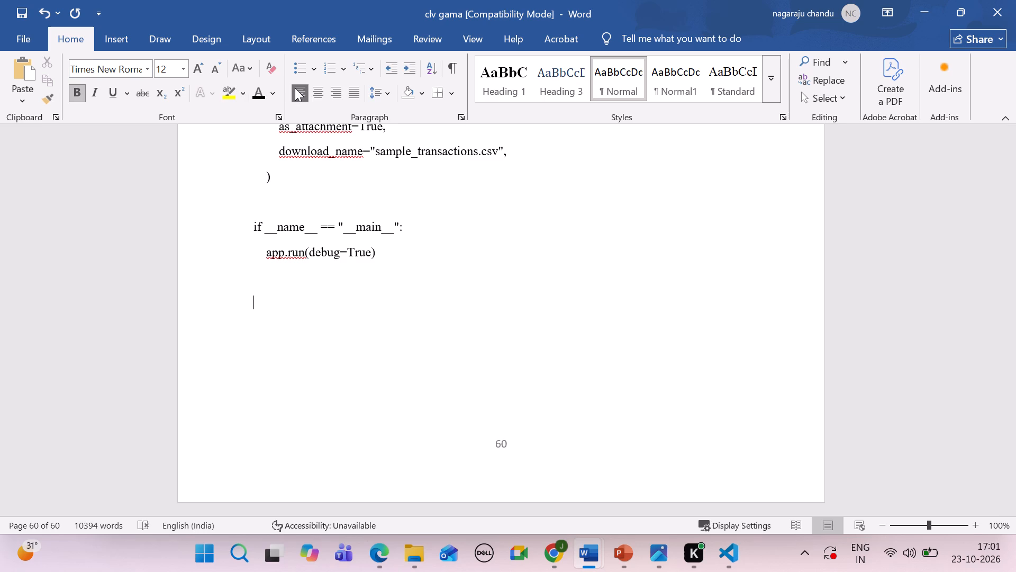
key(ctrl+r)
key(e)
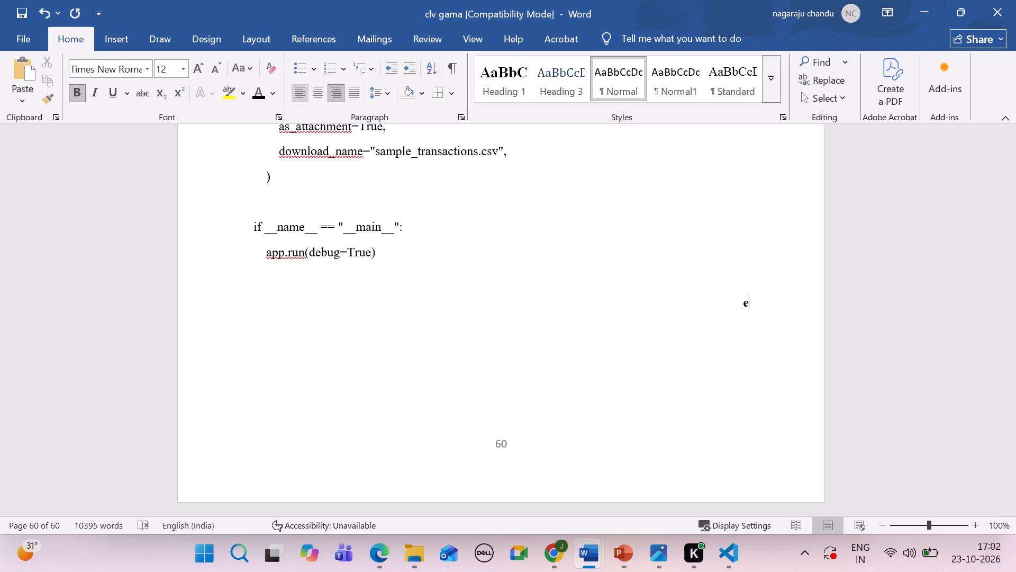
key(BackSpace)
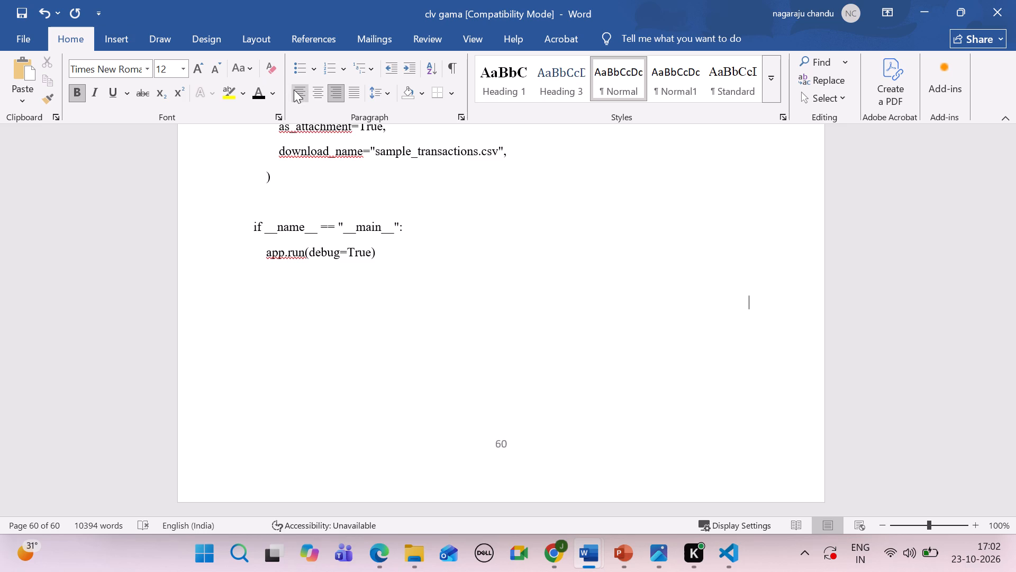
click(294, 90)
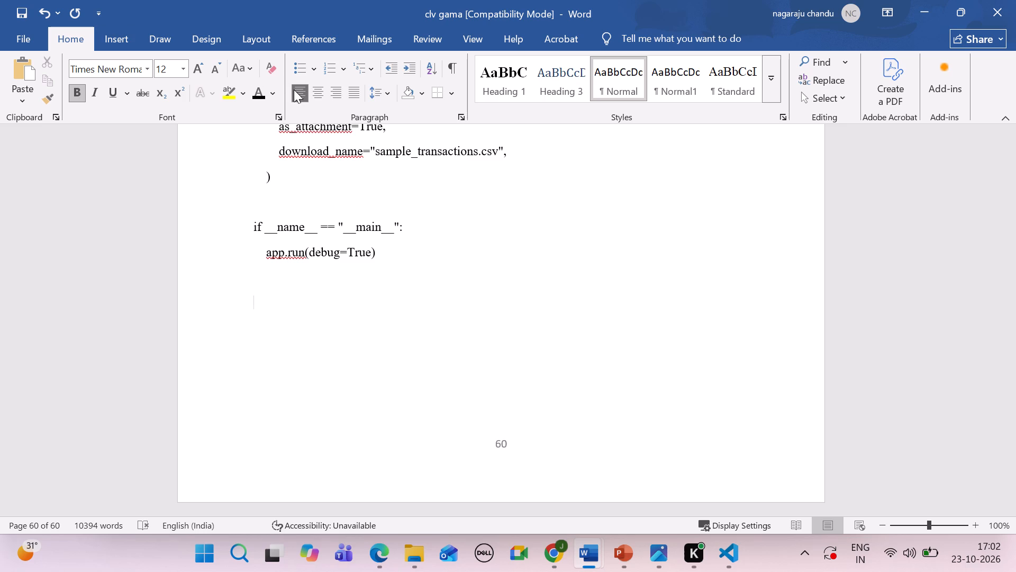
Remove the extra blank line below "app.run(debug=True)" and write the bold subheading "Readme" directly under the code.
key(BackSpace)
key(shift+r)
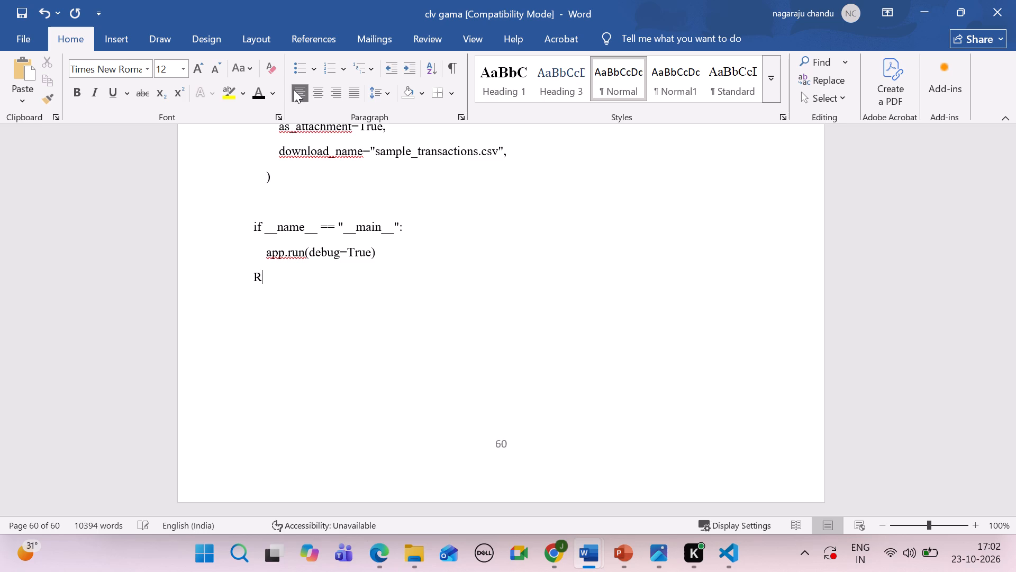
key(BackSpace)
key(ctrl+b)
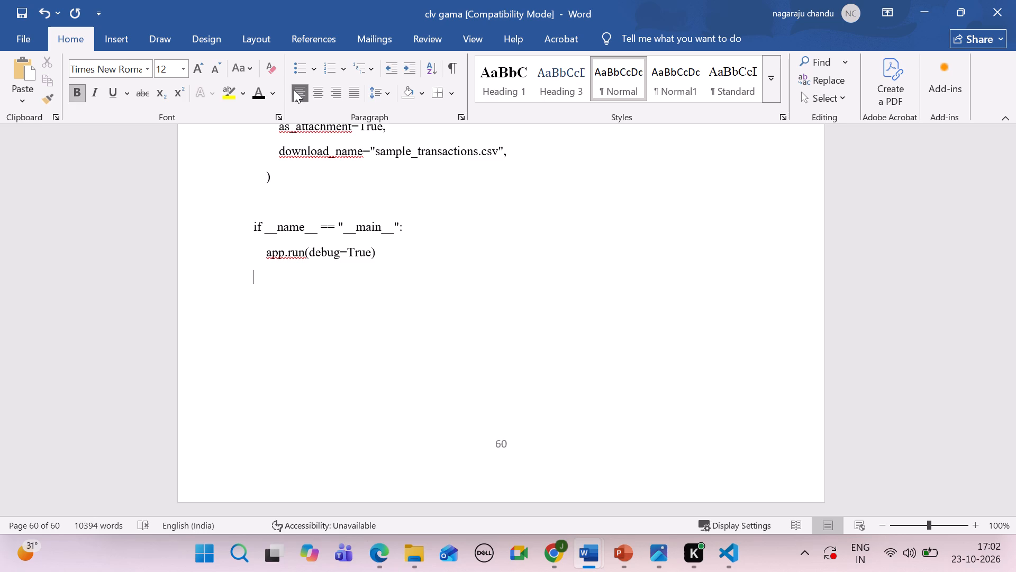
key(shift+r)
text(eadme)
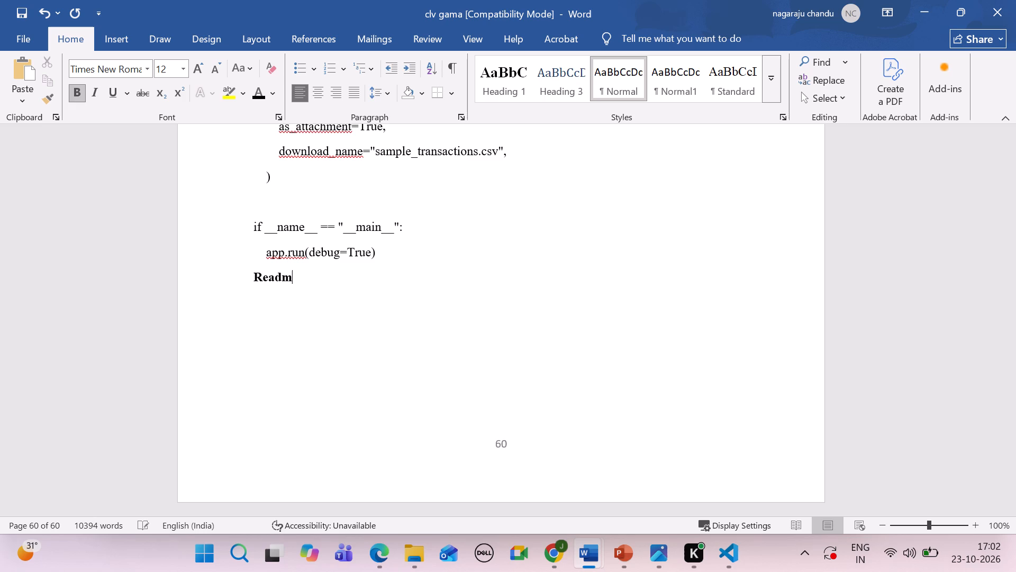
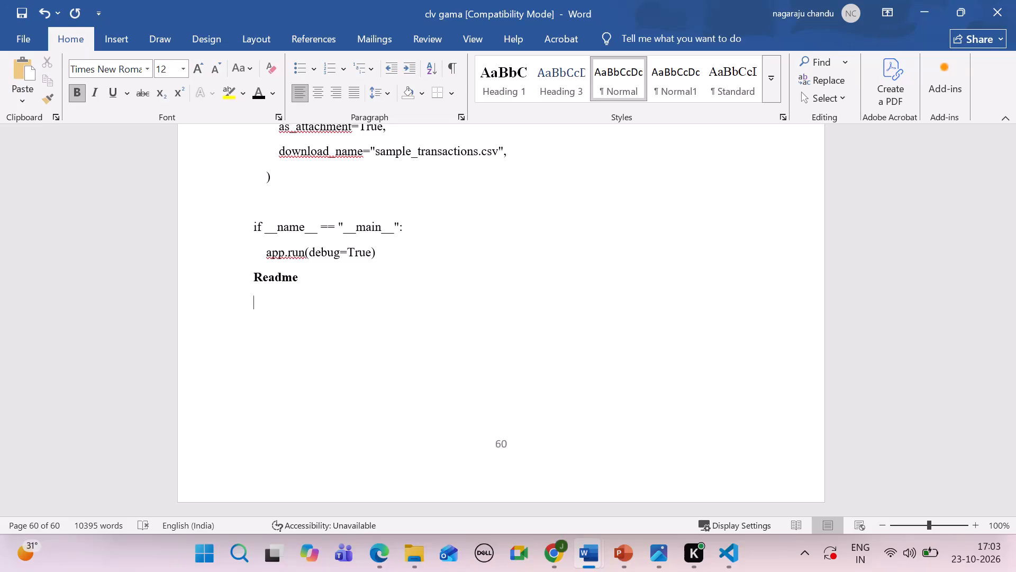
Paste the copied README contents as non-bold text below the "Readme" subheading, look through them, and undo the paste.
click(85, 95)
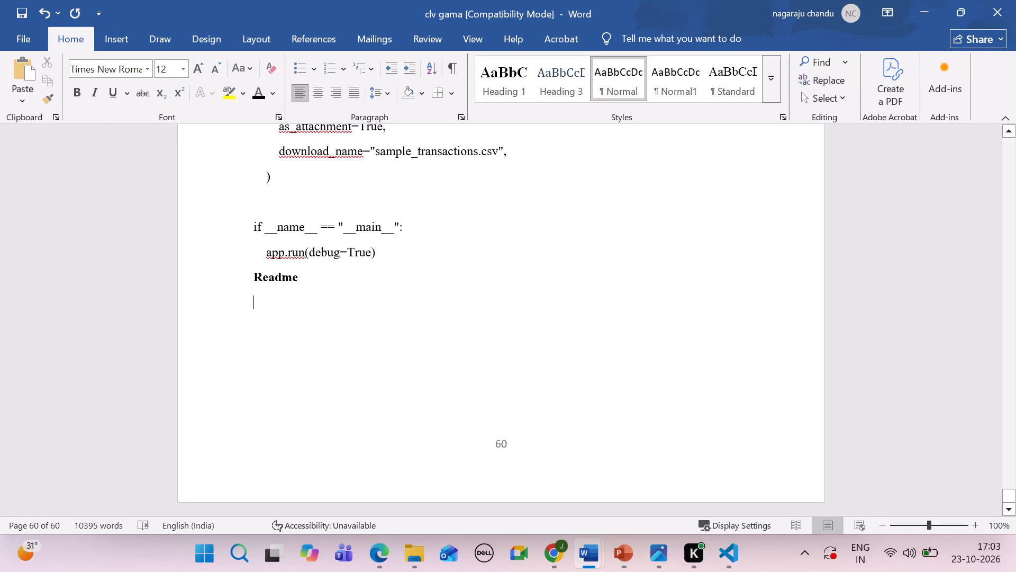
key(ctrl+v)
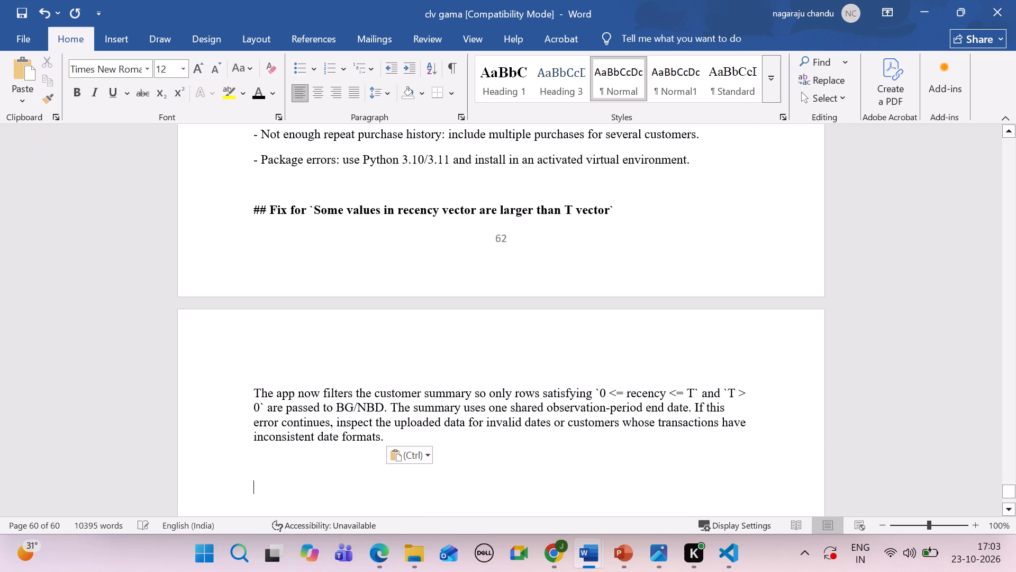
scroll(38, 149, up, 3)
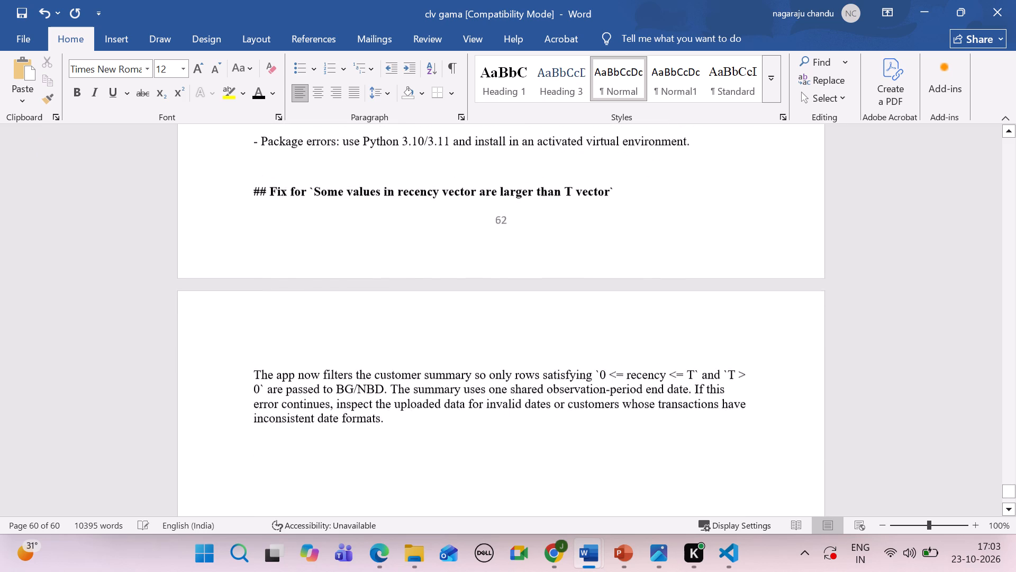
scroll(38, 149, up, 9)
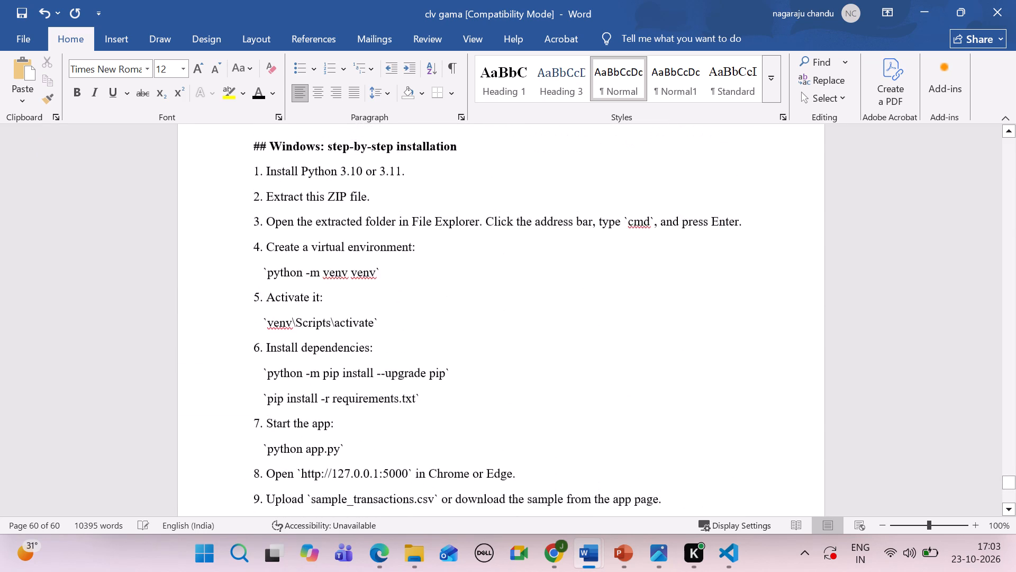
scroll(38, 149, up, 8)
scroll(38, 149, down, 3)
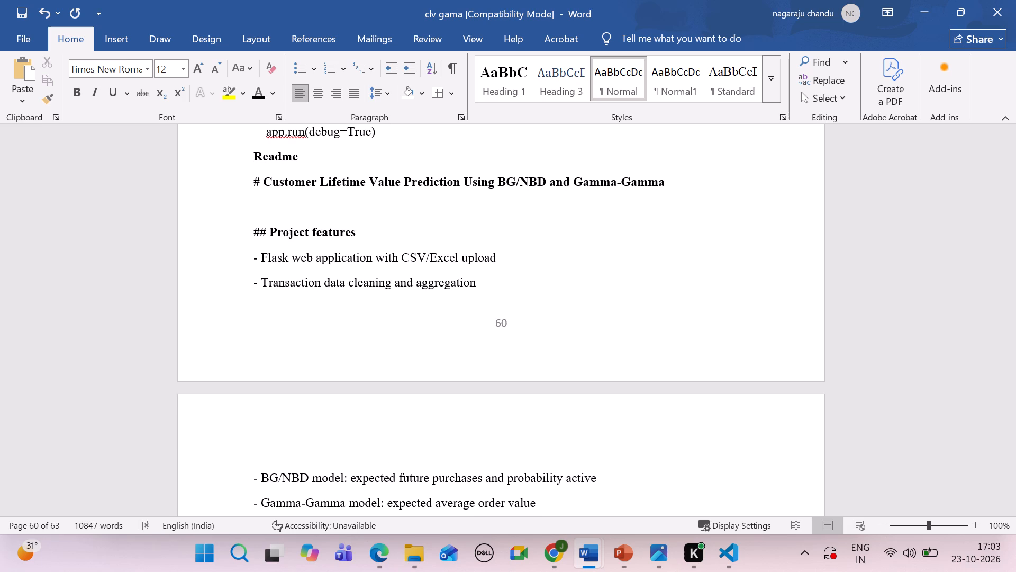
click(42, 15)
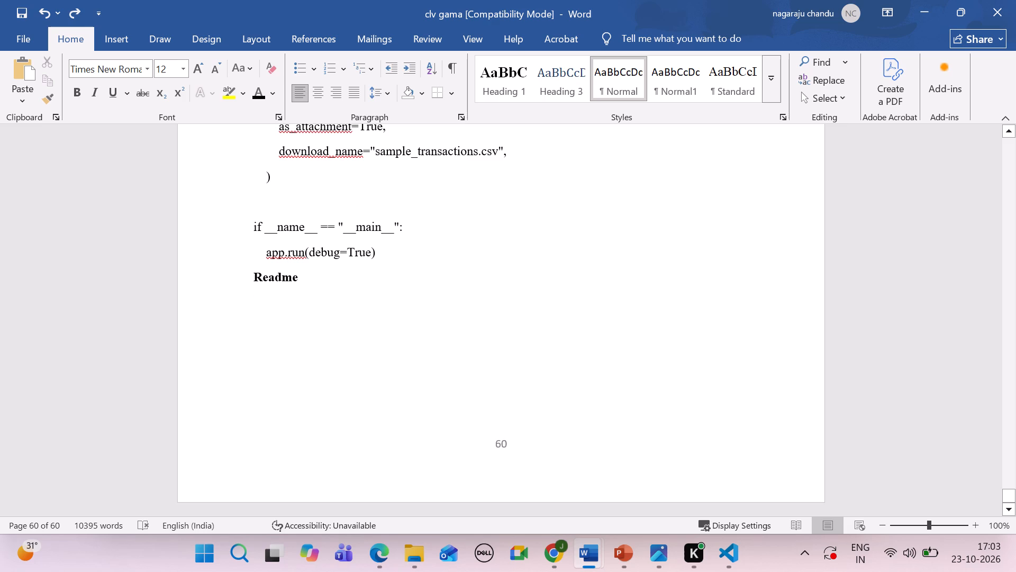
Delete the bold "Readme" subheading and its empty line so the appendix ends at "app.run(debug=True)".
drag(297, 278, 248, 276)
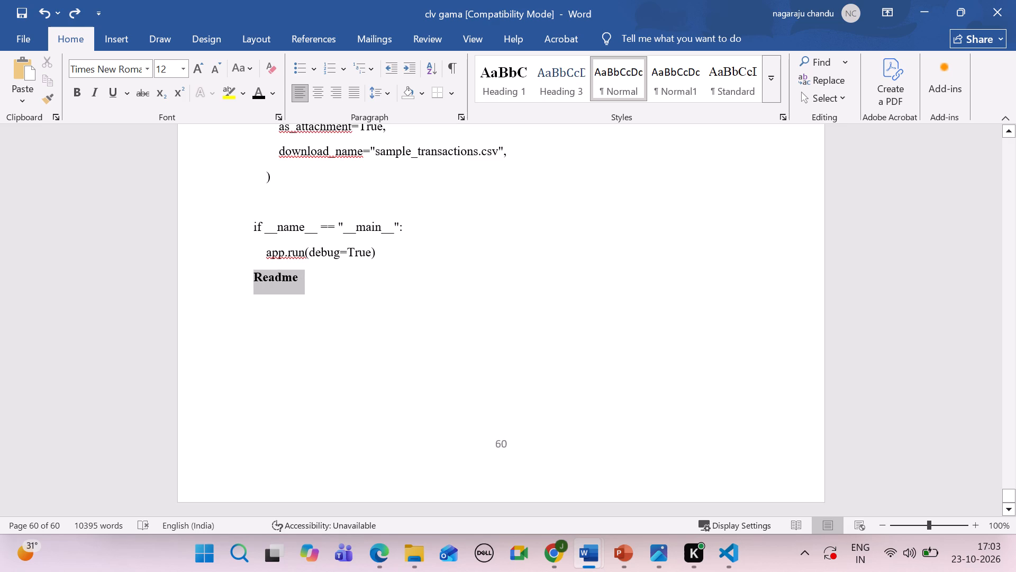
drag(248, 276, 247, 276)
key(BackSpace)
key(BackSpace)
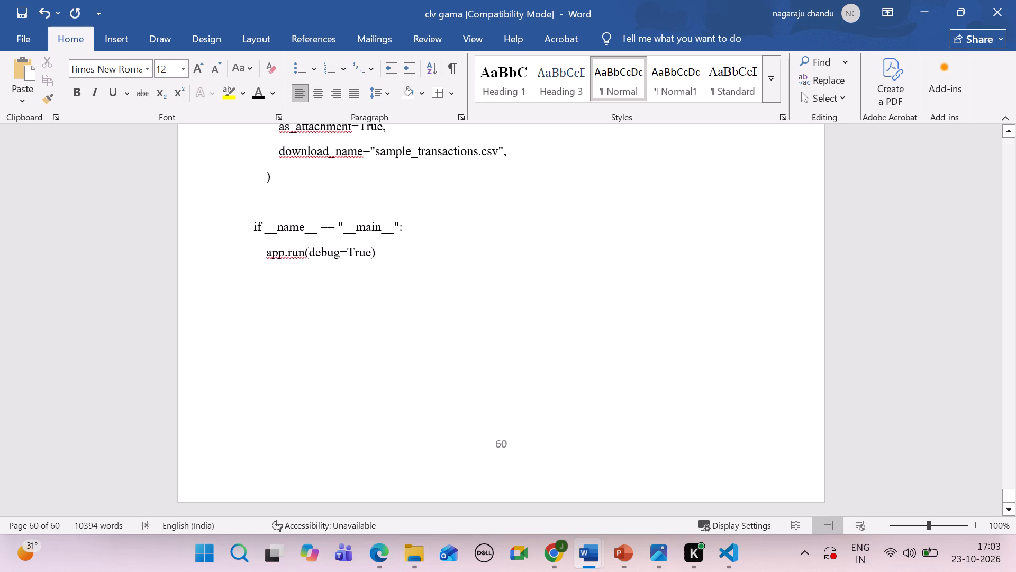
In Visual Studio Code, close the open README.md and app.py files.
click(730, 557)
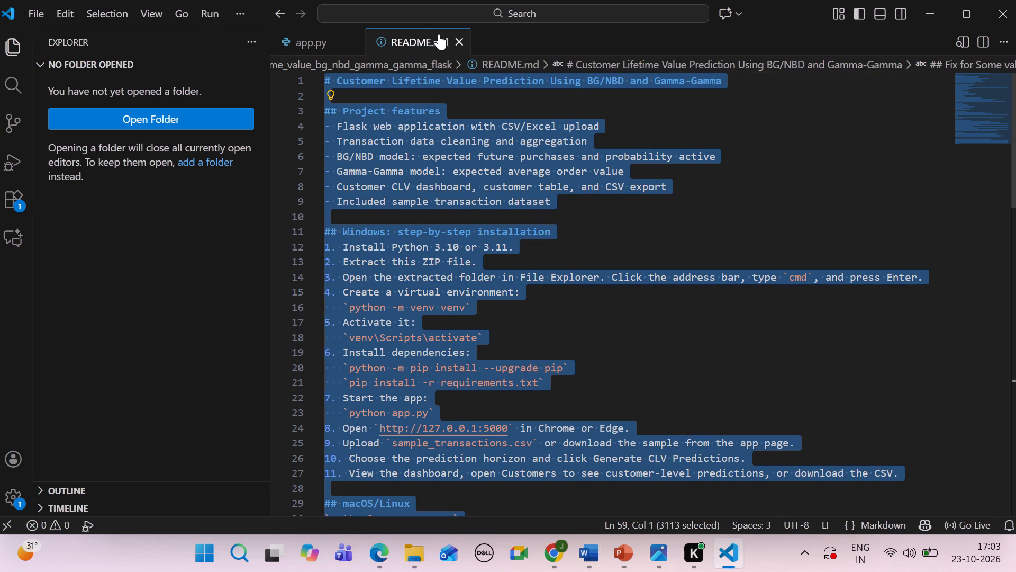
click(460, 39)
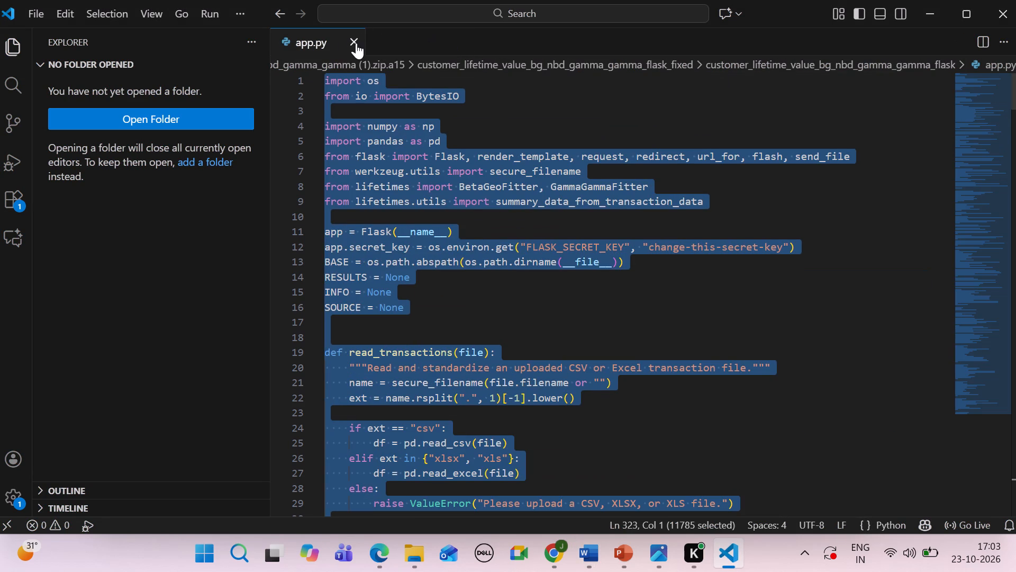
click(357, 41)
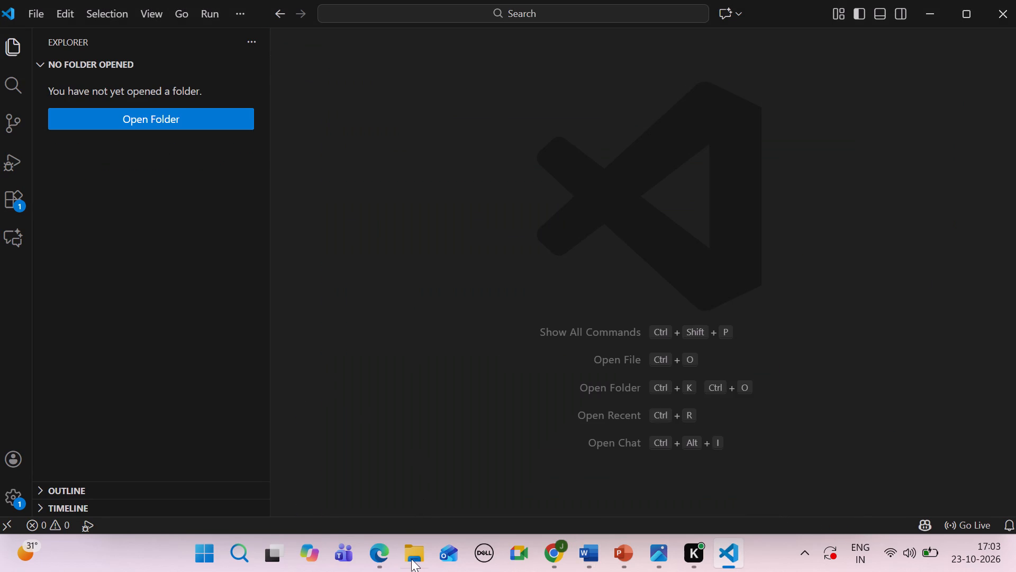
Open sample_transactions from the Flask project folder in Excel to examine its data, and close it again.
click(411, 562)
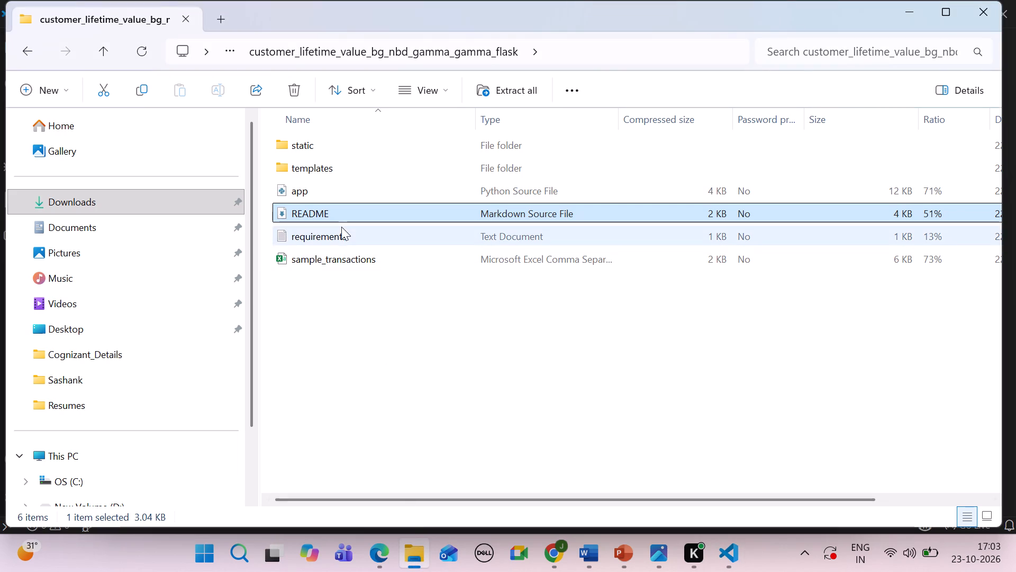
double_click(340, 258)
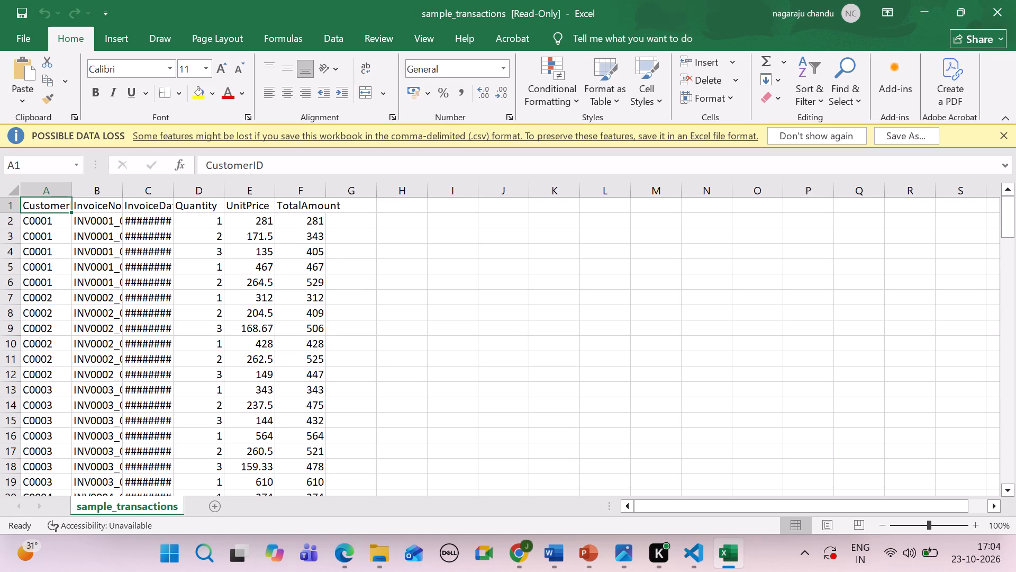
click(1004, 11)
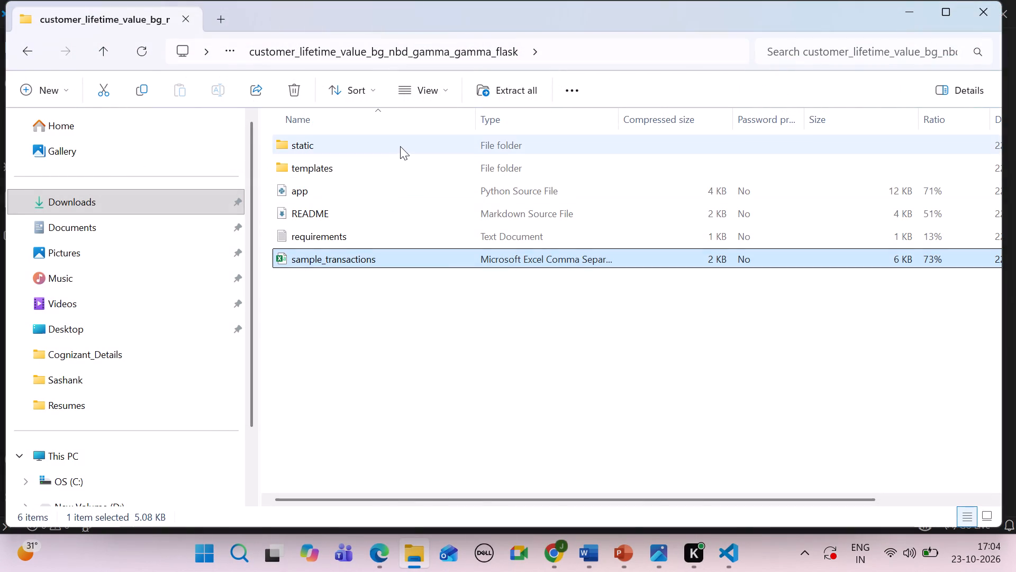
Examine the base and customers pages from the project's templates folder in the browser, closing each, and put the folder window away.
double_click(404, 170)
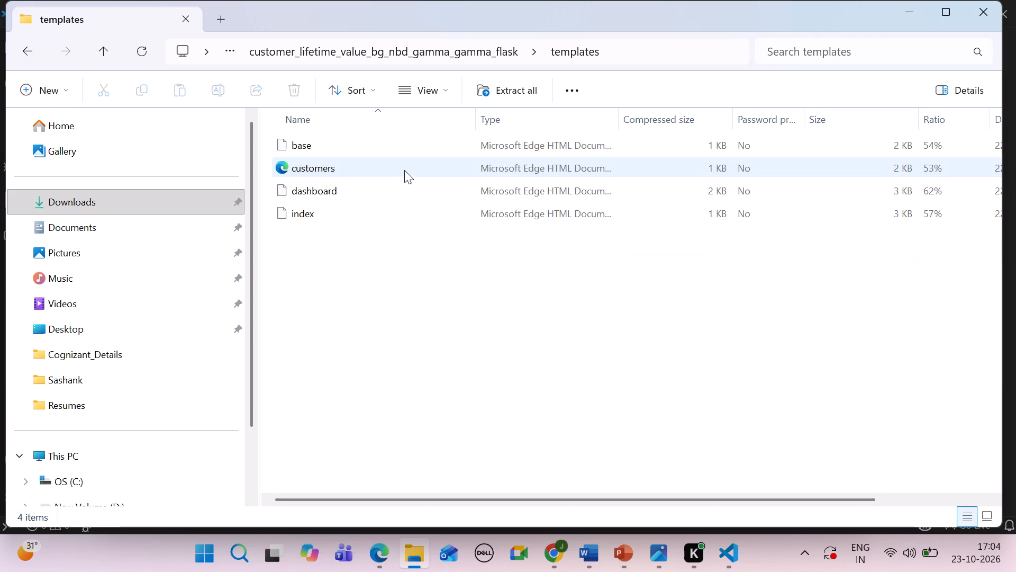
double_click(403, 148)
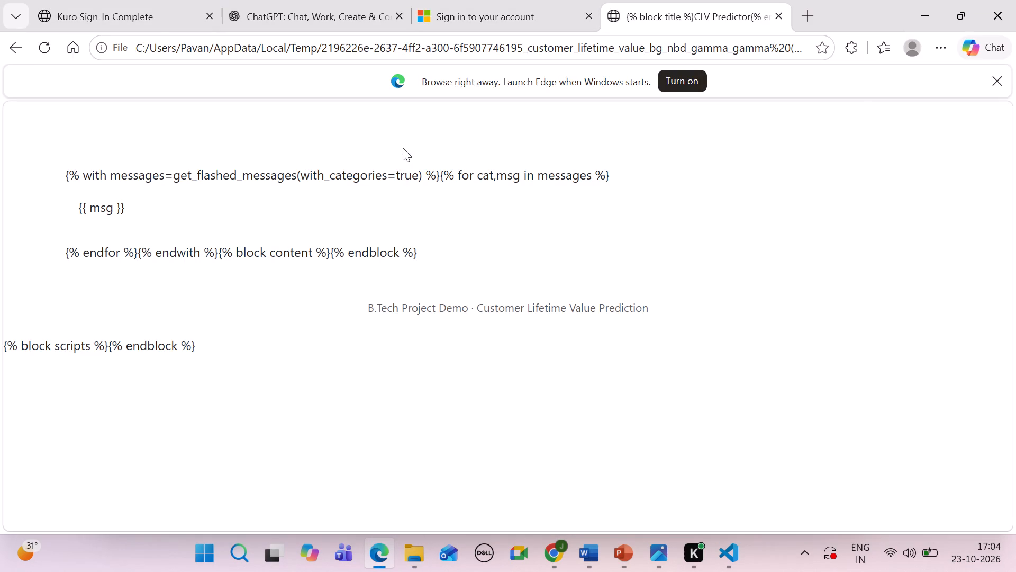
click(982, 11)
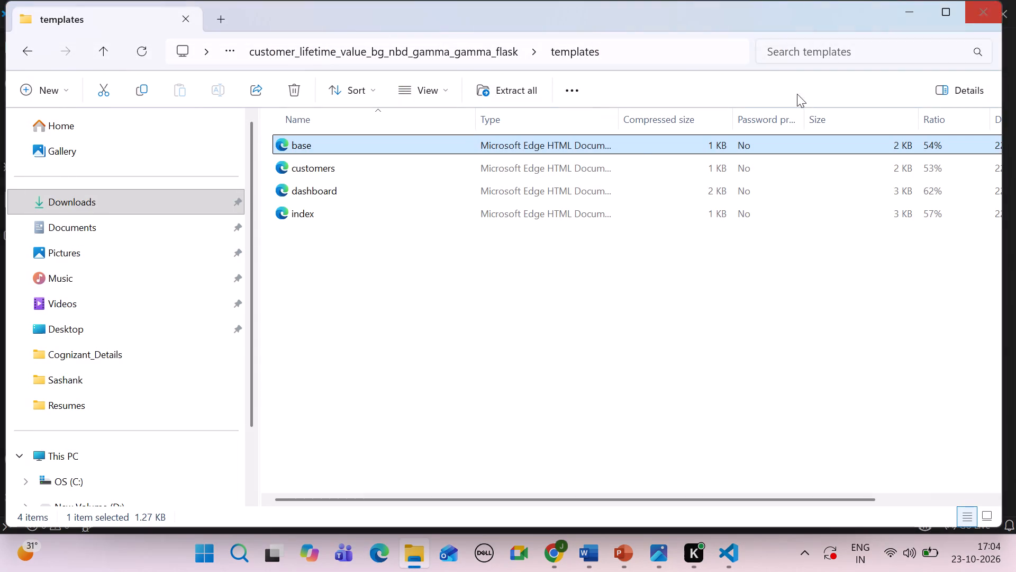
double_click(425, 173)
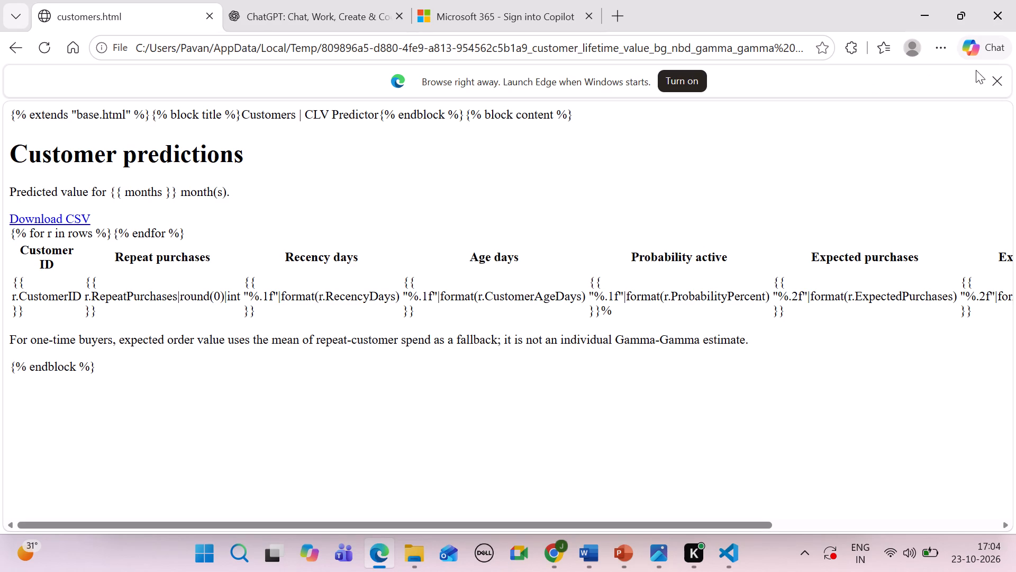
click(1002, 15)
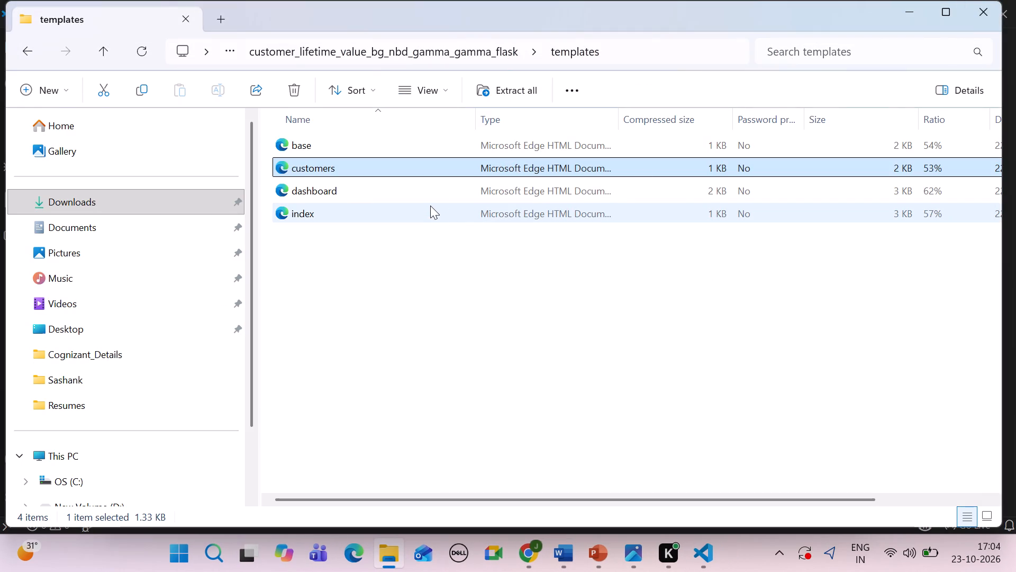
scroll(430, 205, right, 4)
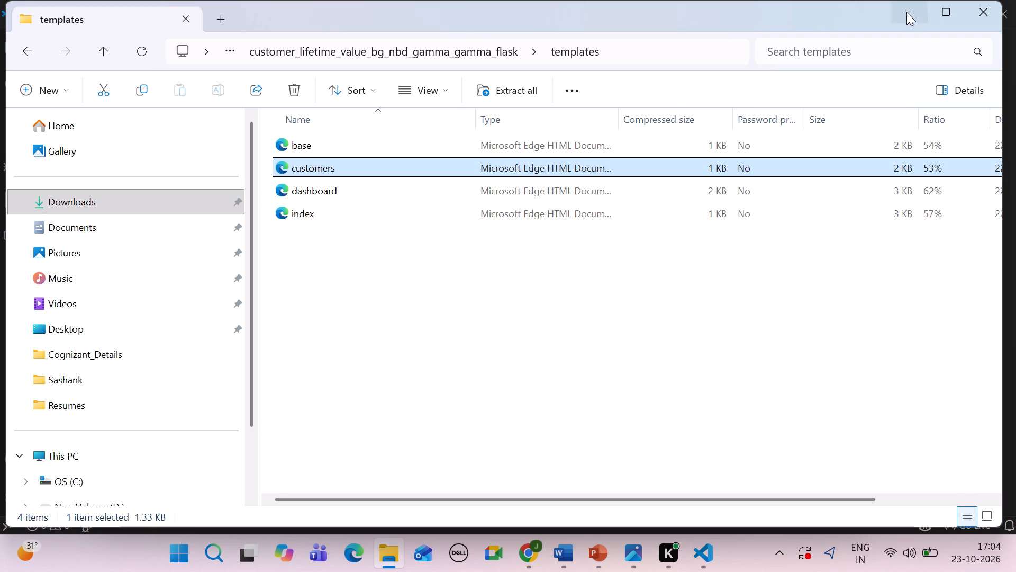
click(905, 12)
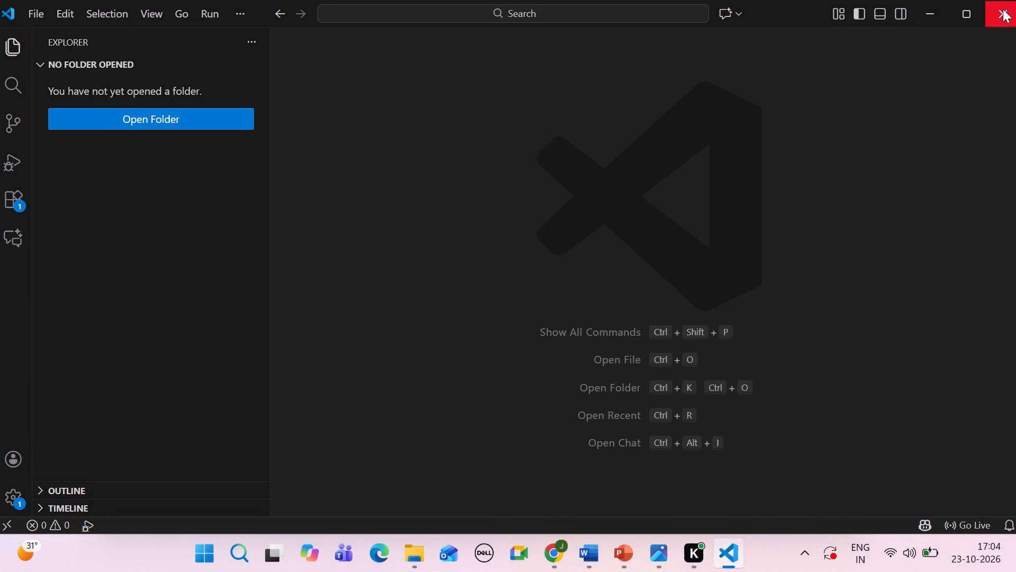
Close Visual Studio Code to return to the clv gama Word report.
click(1003, 9)
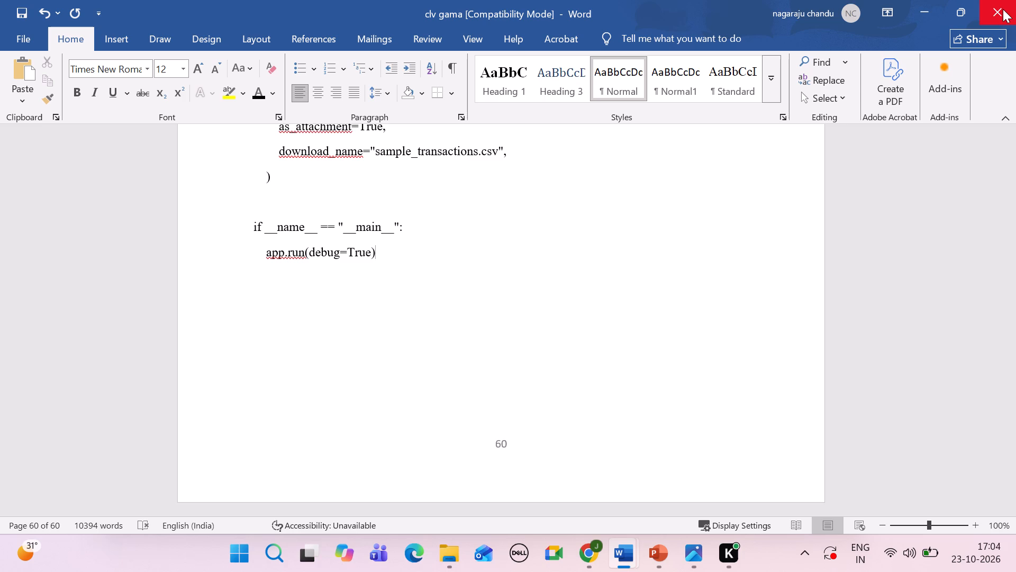
Go to the beginning of the clv gama report and look through the ABSTRACT and the introduction text.
scroll(1003, 9, up, 13)
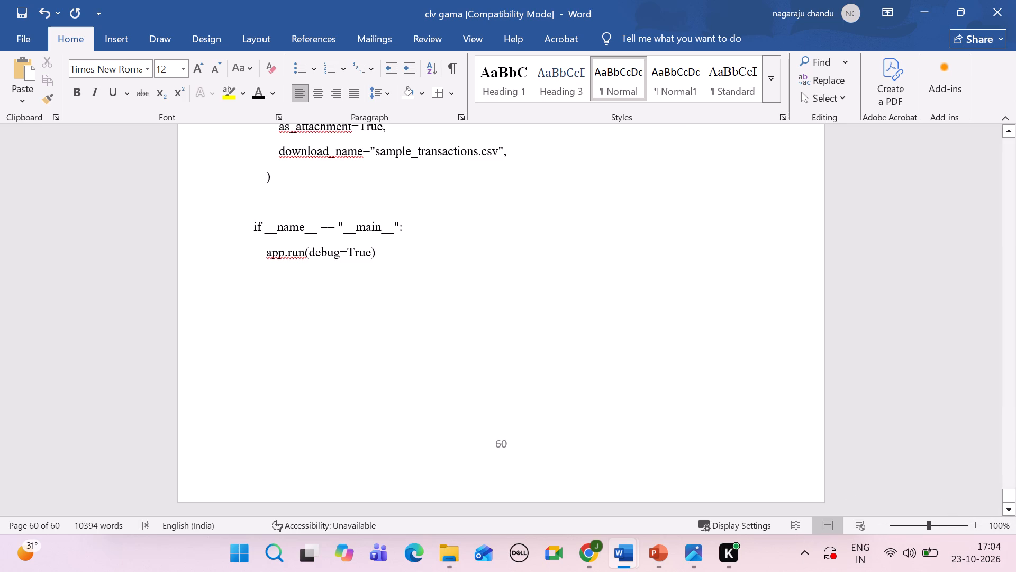
drag(1011, 493, 1011, 416)
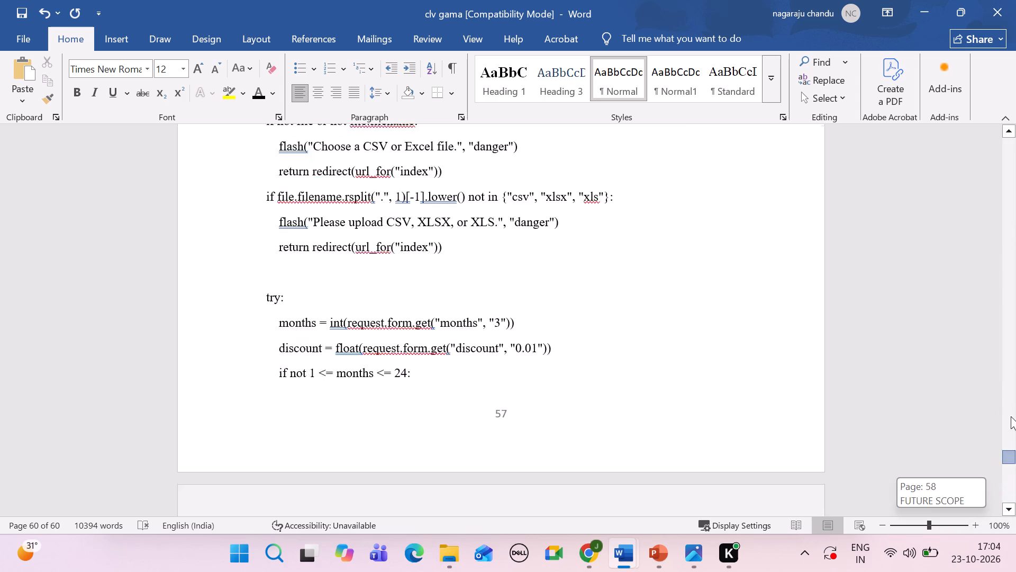
drag(1011, 416, 1003, 102)
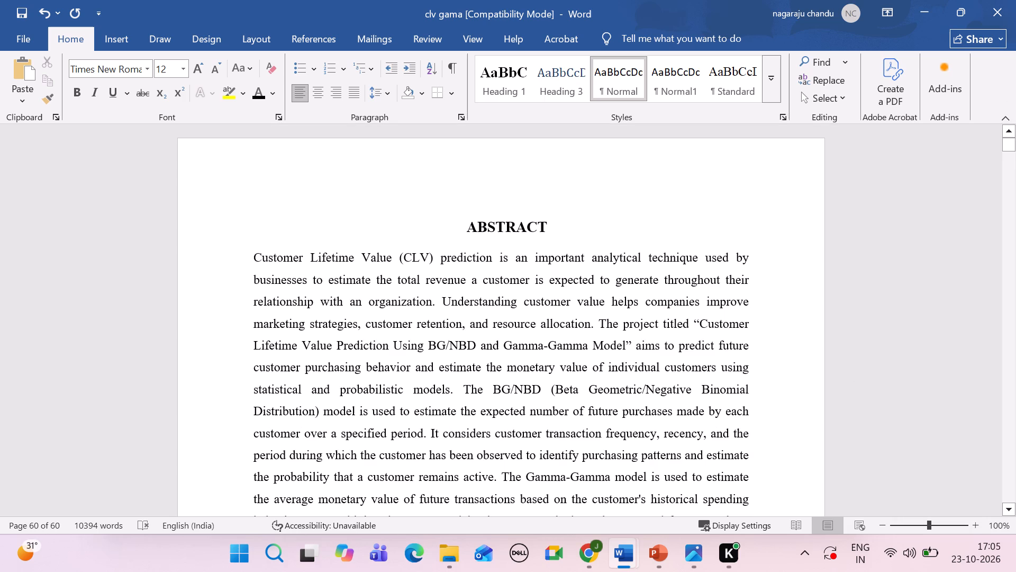
scroll(614, 330, down, 16)
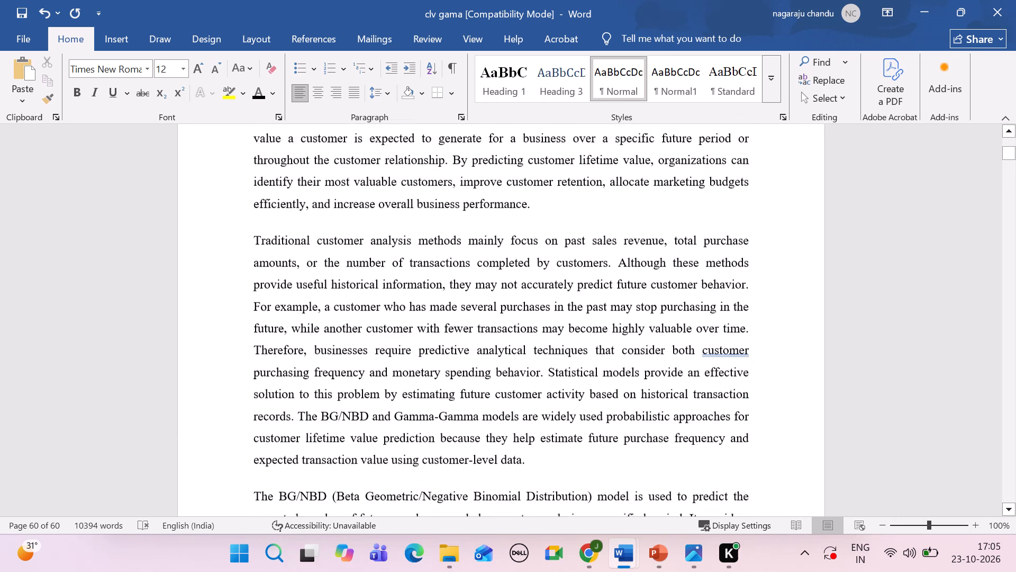
scroll(614, 330, down, 2)
scroll(614, 330, up, 9)
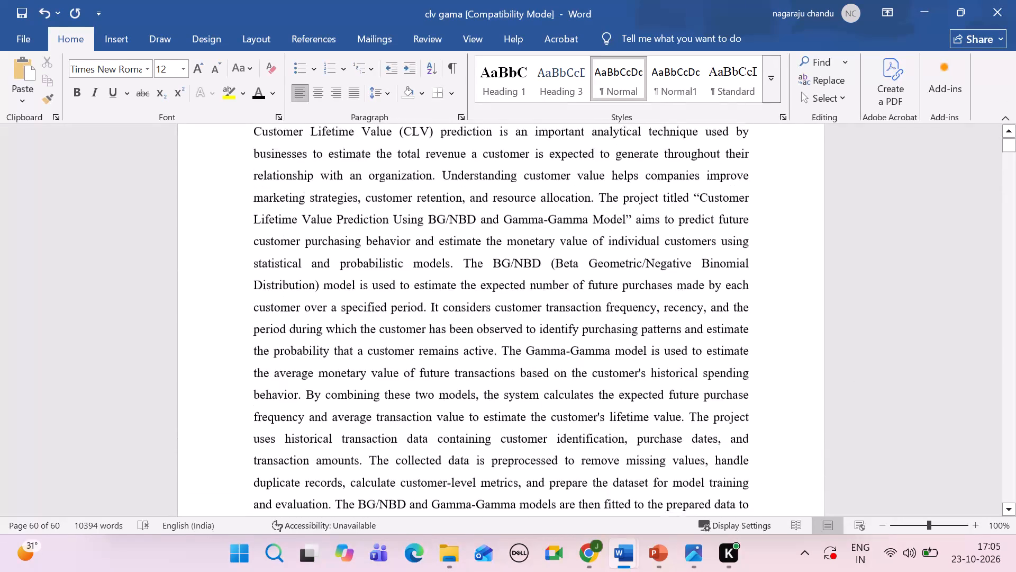
scroll(614, 330, down, 6)
scroll(614, 330, up, 3)
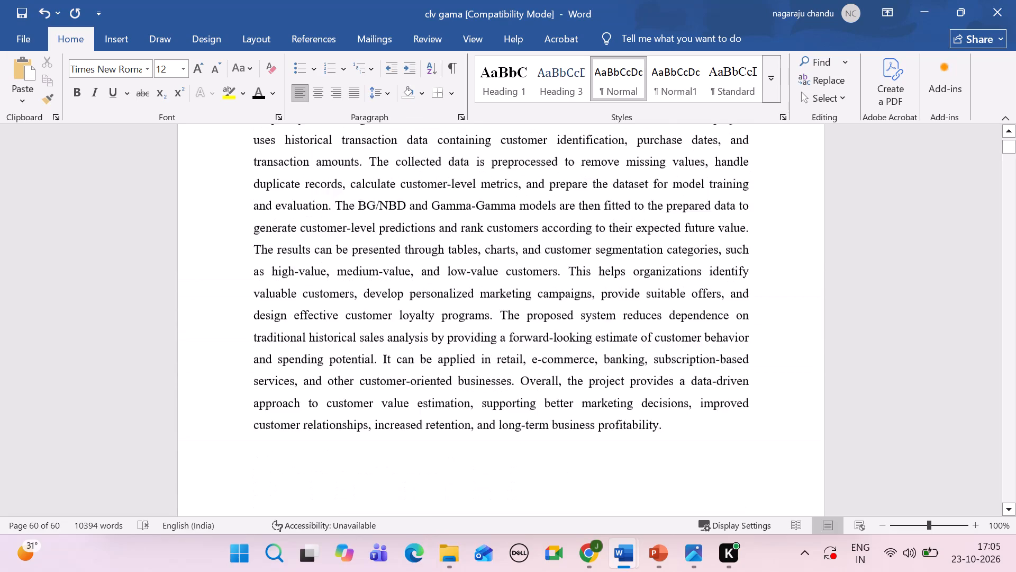
scroll(614, 330, up, 6)
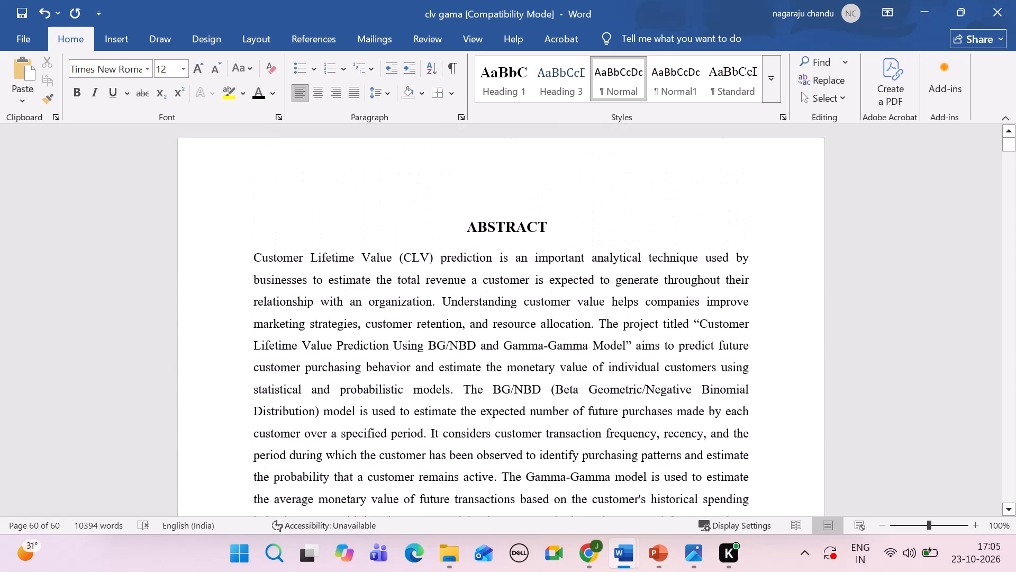
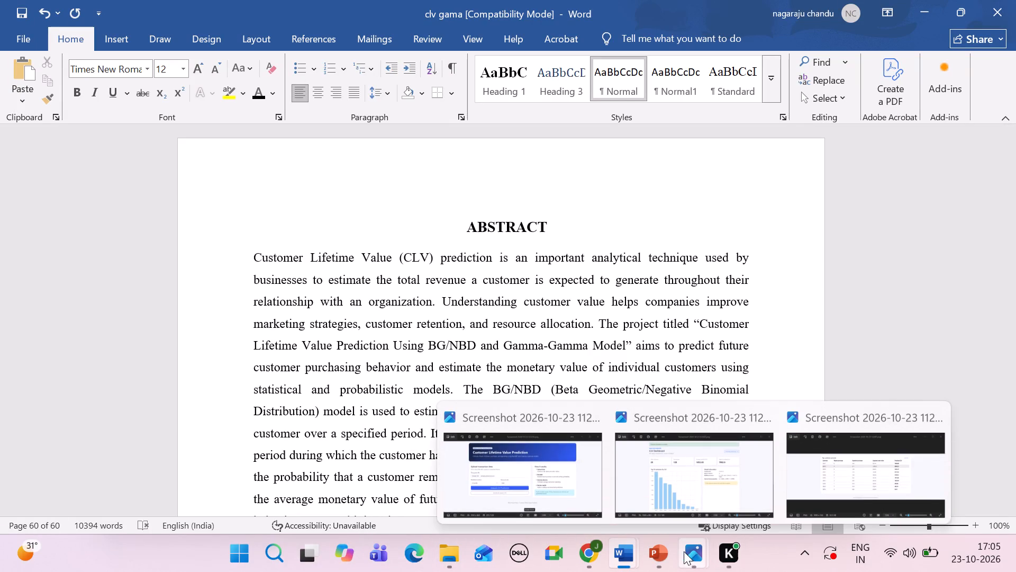
Close the three open screenshot images and the templates folder window, keeping the clv gama report open.
click(768, 415)
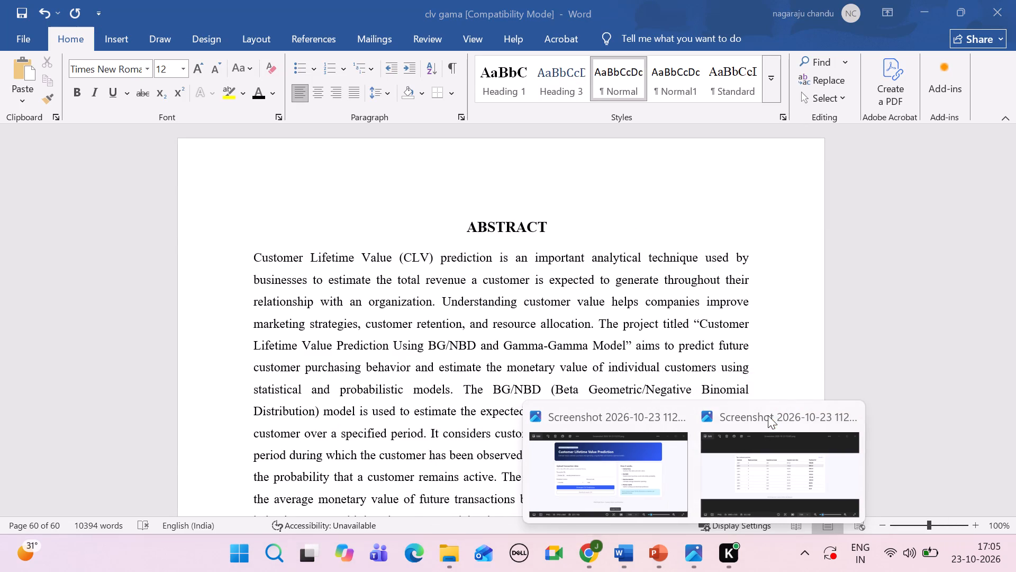
click(678, 414)
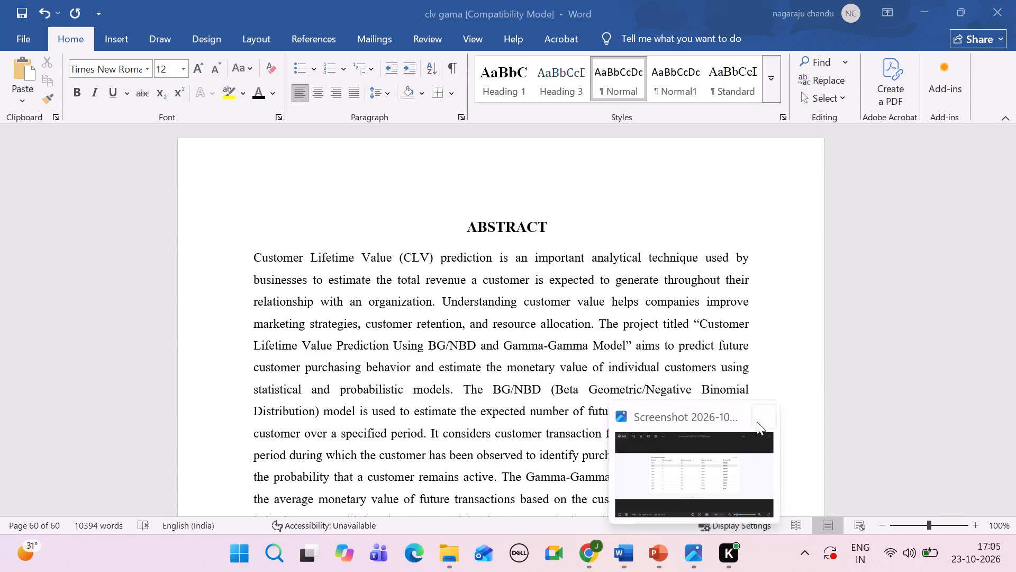
click(765, 412)
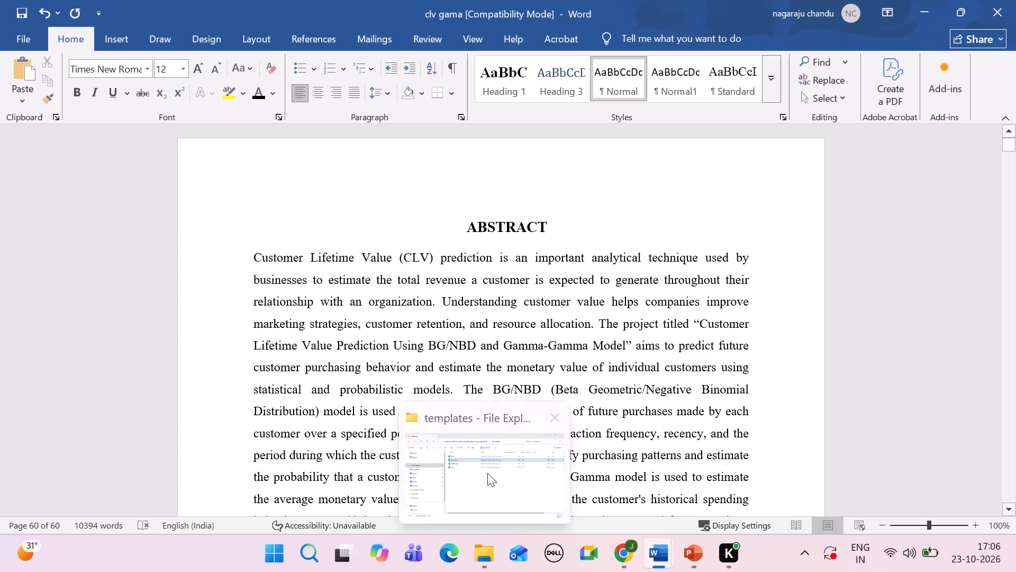
click(483, 547)
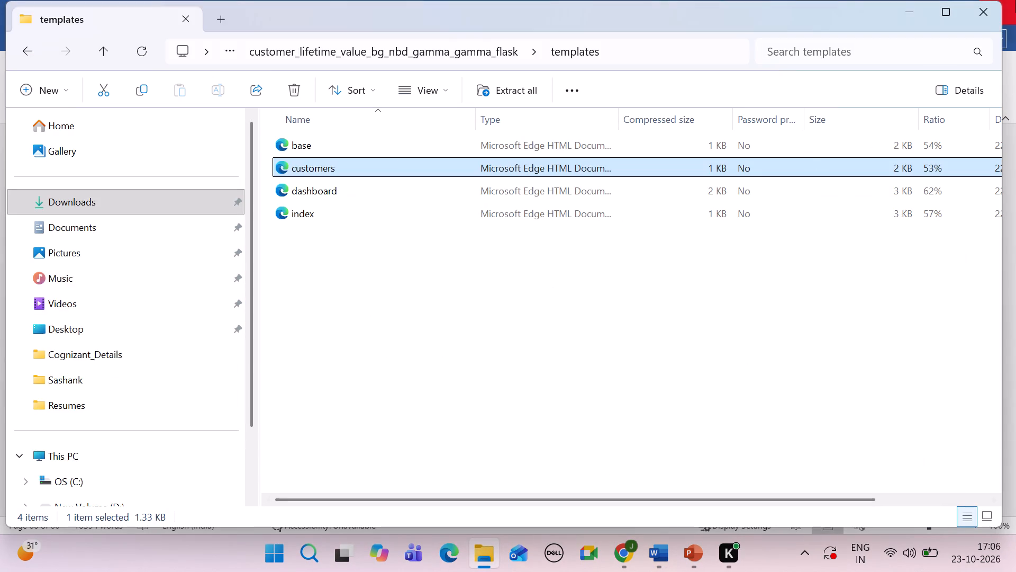
click(986, 7)
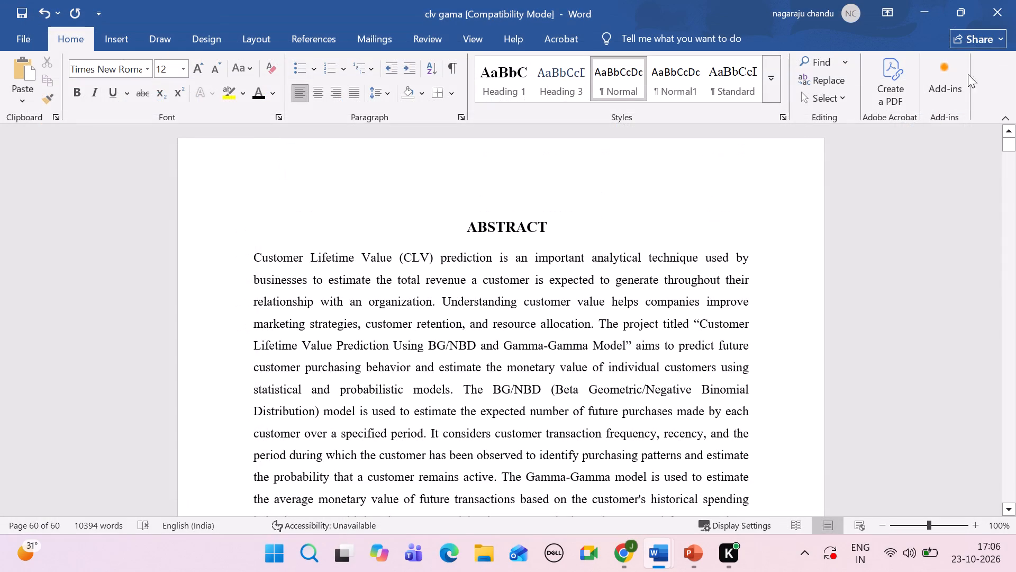
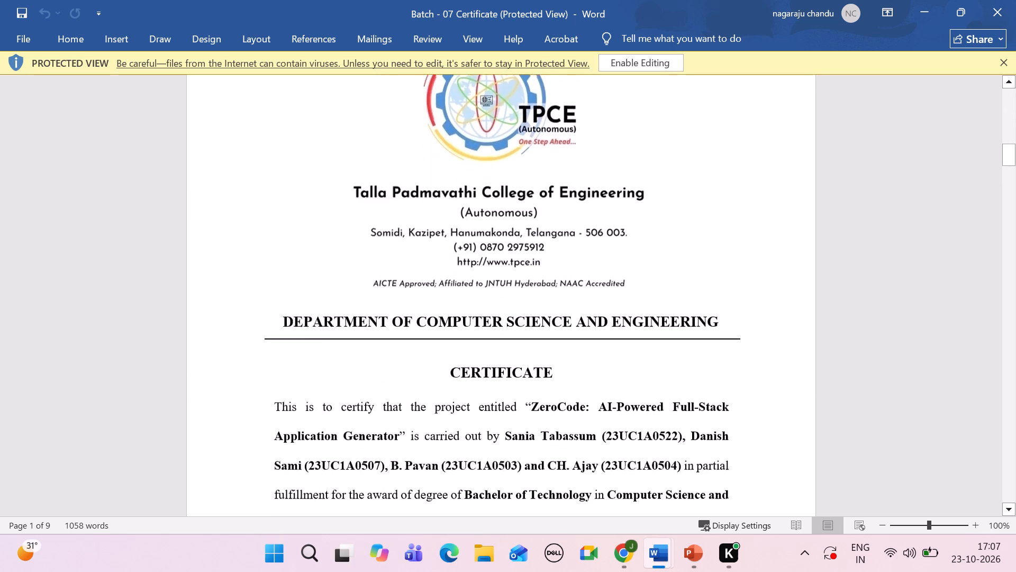
Review the certificate, declaration, acknowledgement and abstract pages of the Batch - 07 Certificate document.
scroll(759, 128, down, 3)
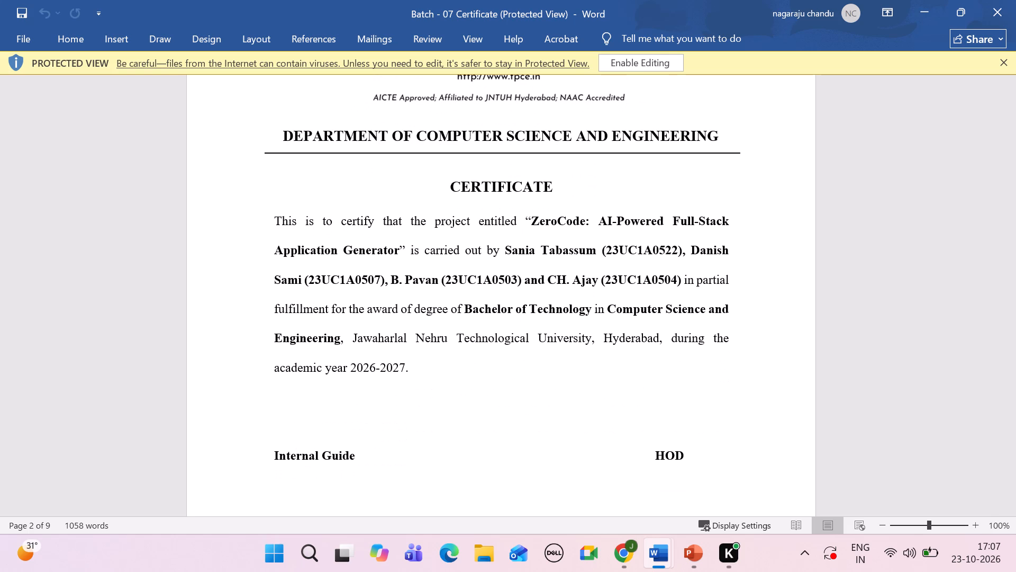
scroll(759, 128, down, 9)
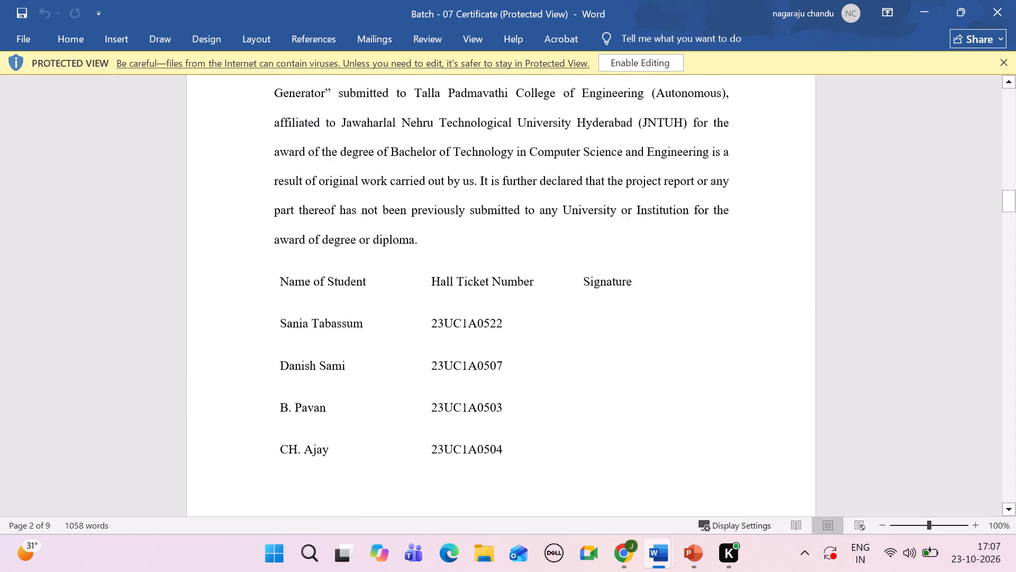
scroll(759, 128, down, 19)
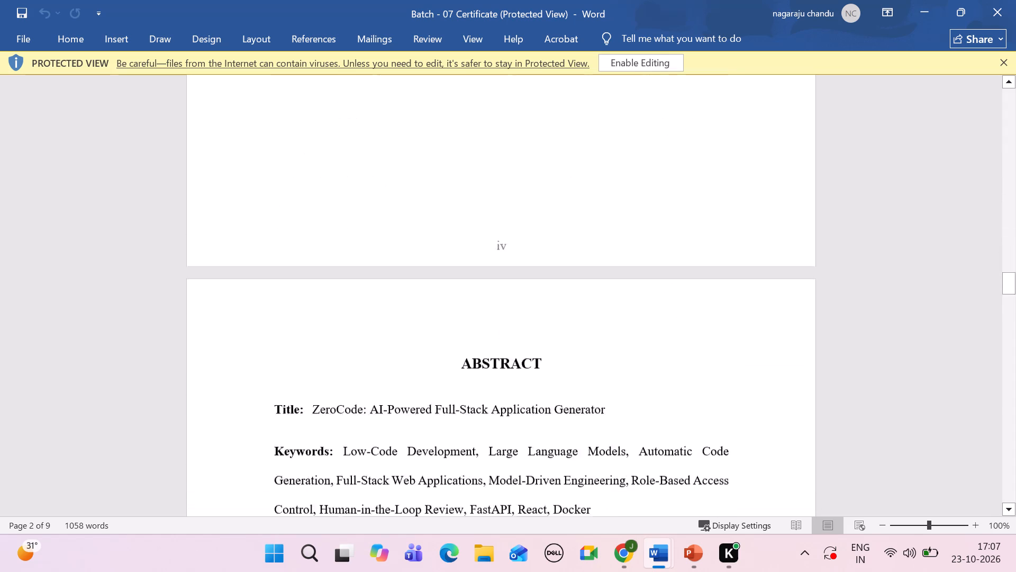
scroll(759, 128, down, 3)
scroll(759, 128, up, 5)
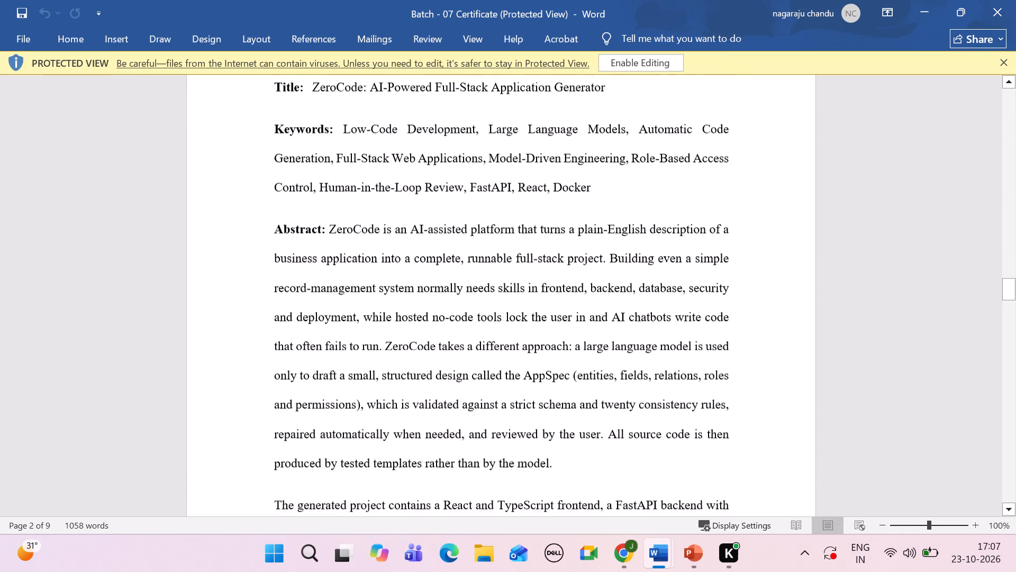
scroll(759, 128, up, 5)
scroll(759, 128, down, 10)
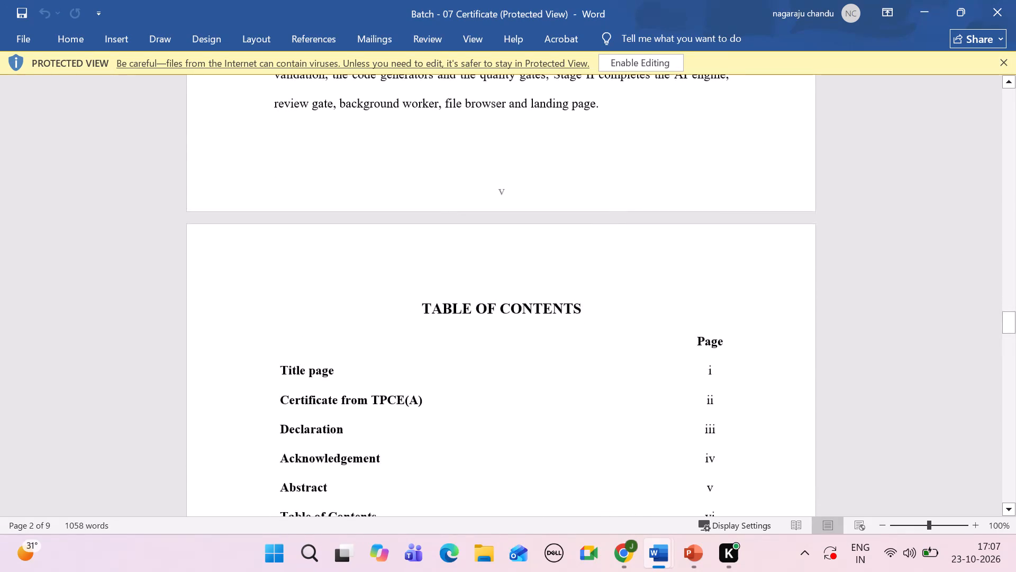
Examine the table of contents in the Batch - 07 Certificate document, from the title page entry through the appendices.
scroll(759, 128, down, 5)
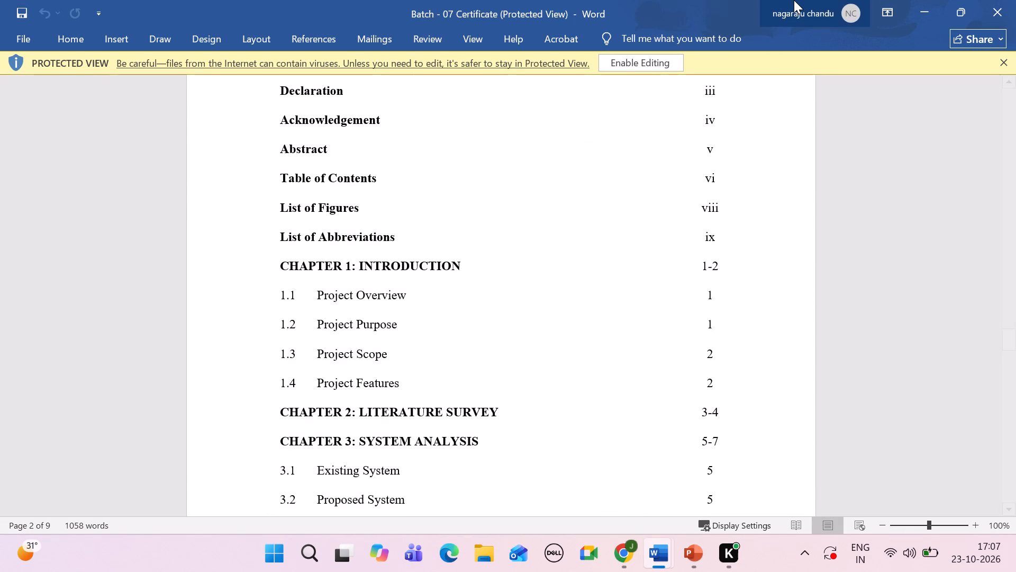
scroll(700, 166, down, 3)
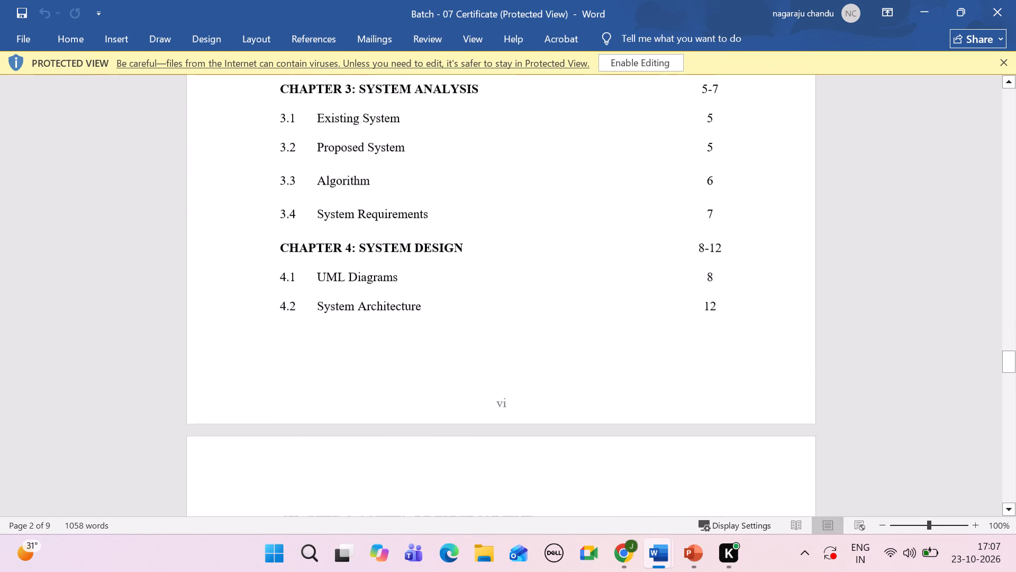
scroll(700, 166, down, 5)
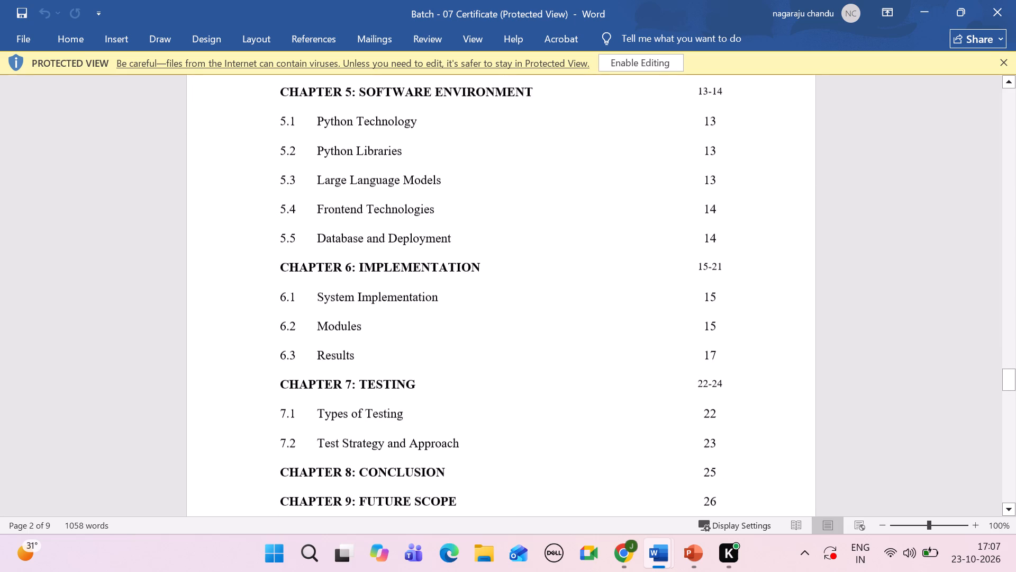
scroll(700, 166, down, 2)
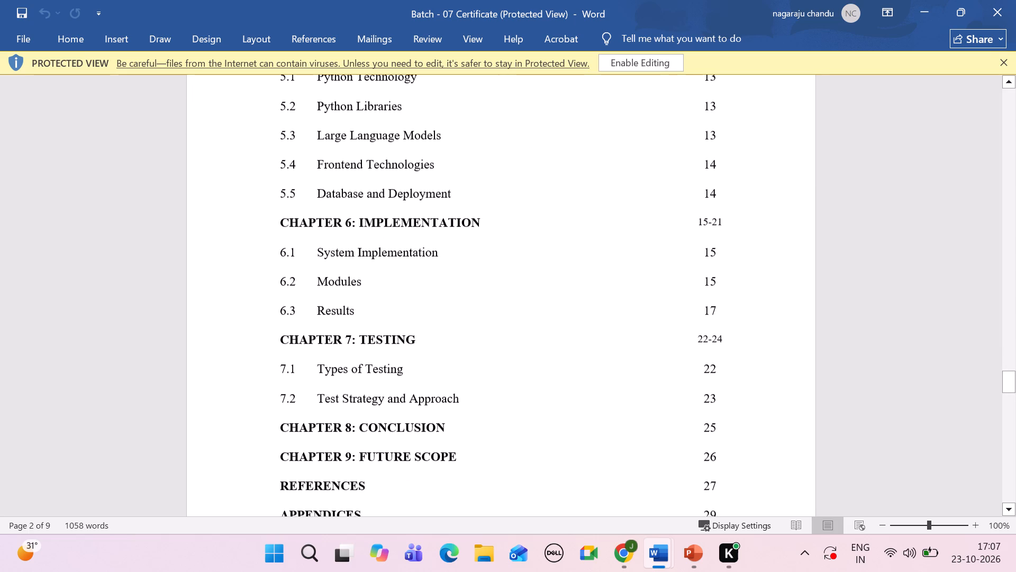
scroll(700, 166, down, 8)
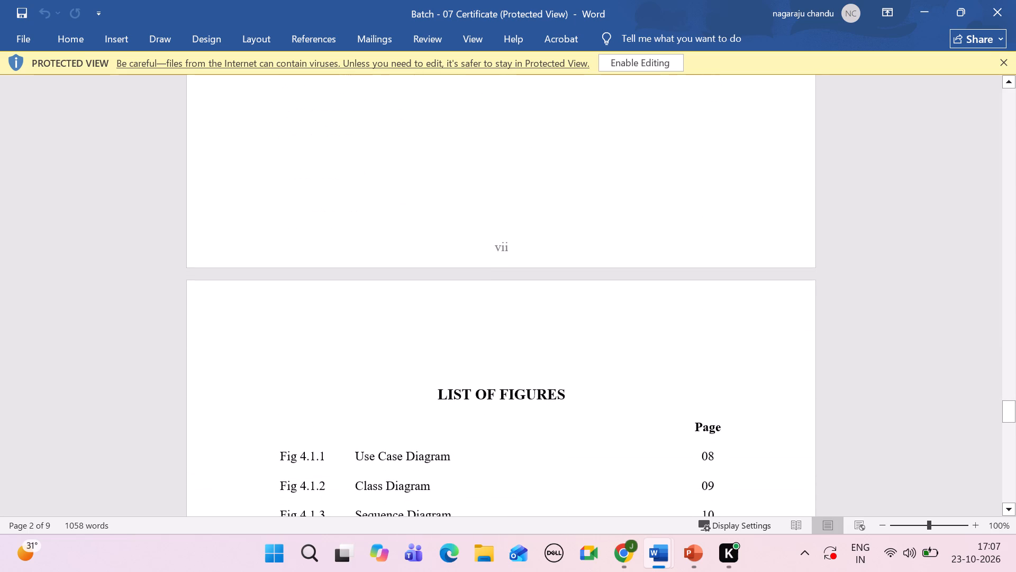
Check the list of figures and the list of abbreviations through the end of the Batch - 07 Certificate document.
scroll(770, 0, down, 4)
scroll(698, 210, down, 5)
scroll(698, 210, up, 5)
scroll(698, 210, down, 9)
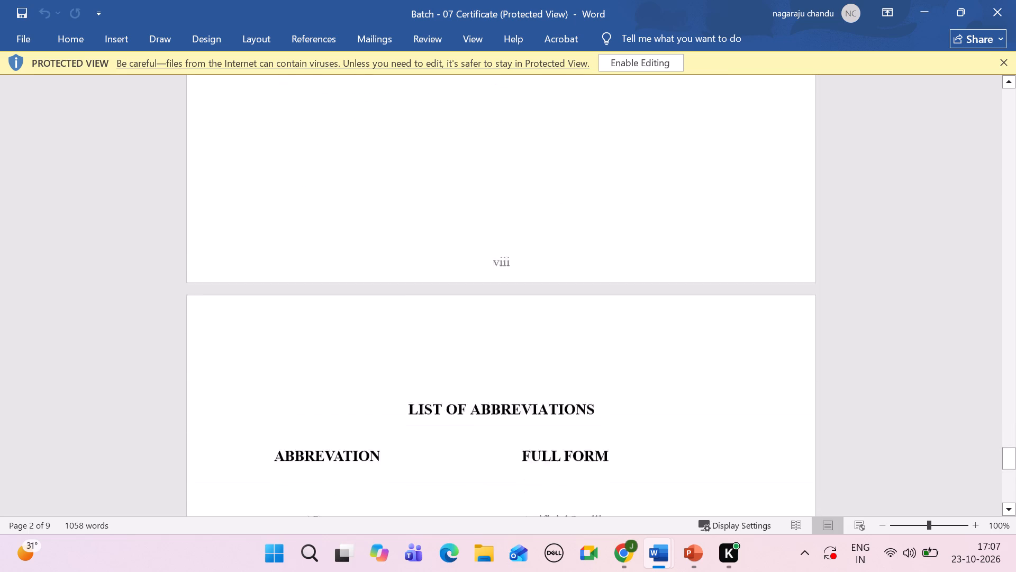
scroll(698, 210, down, 9)
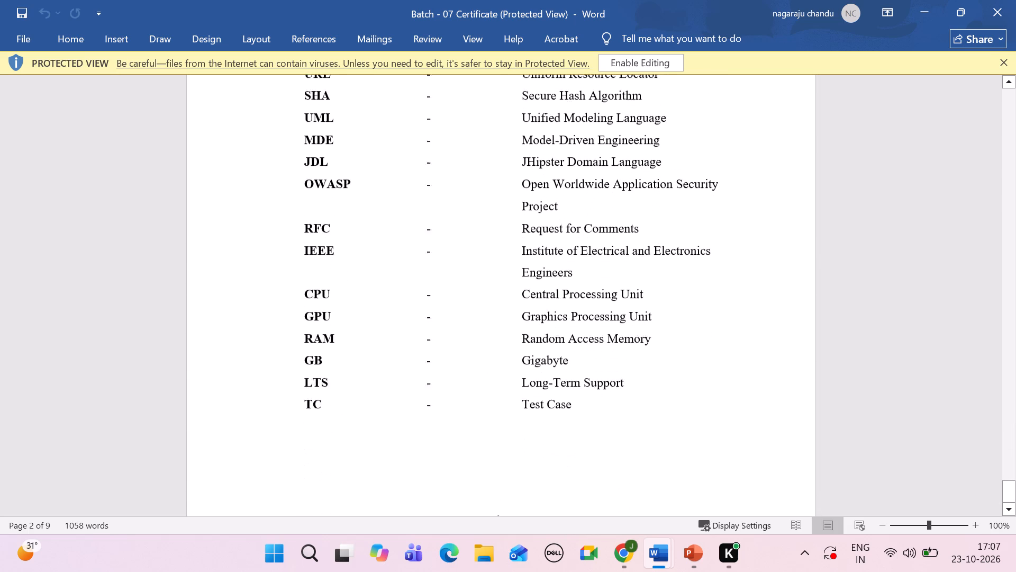
scroll(698, 210, down, 4)
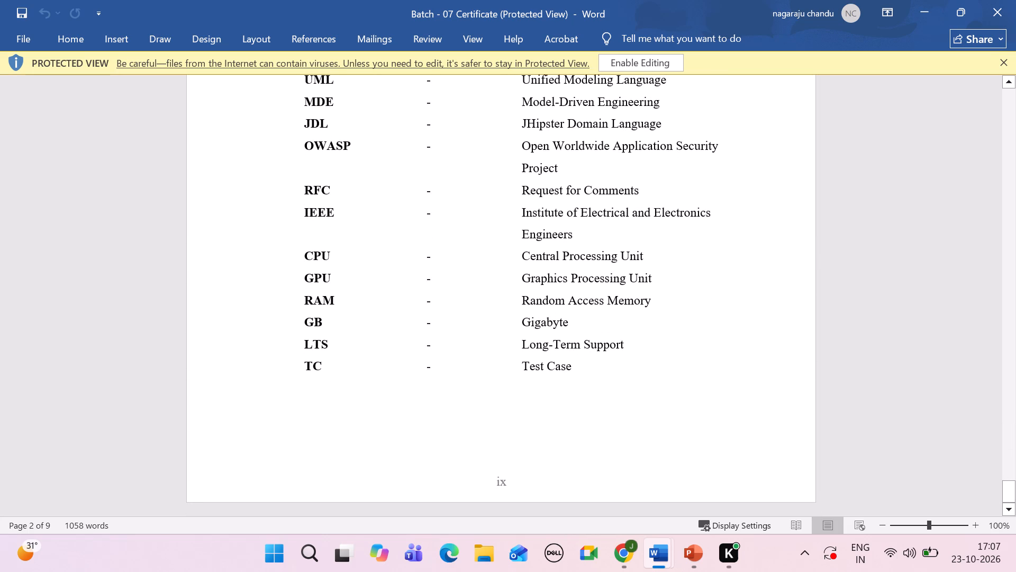